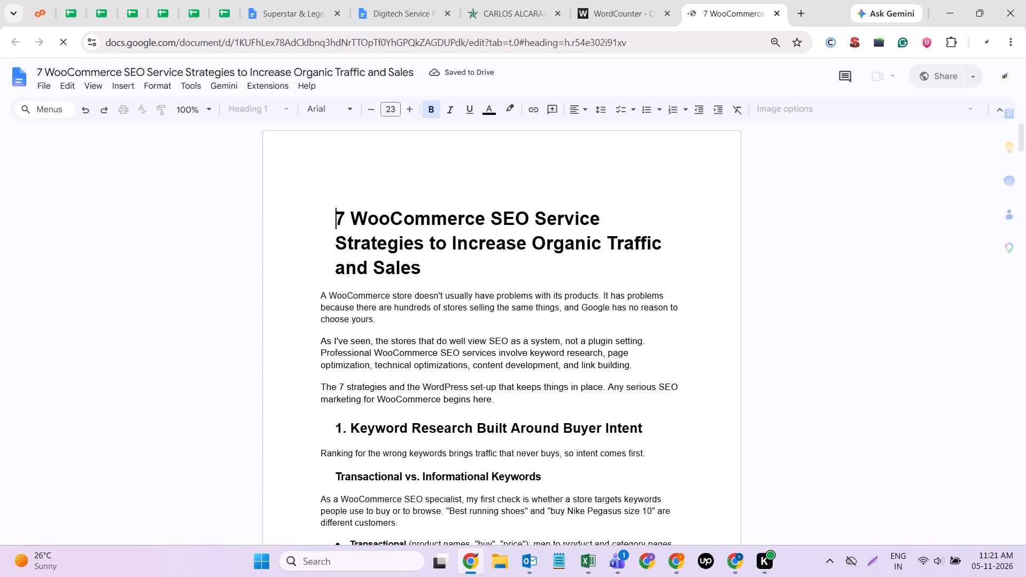
# Remove the indent from the title "7 WooCommerce SEO Service Strategies to Increase Organic Traffic and Sales".
pyautogui.press('BackSpace')
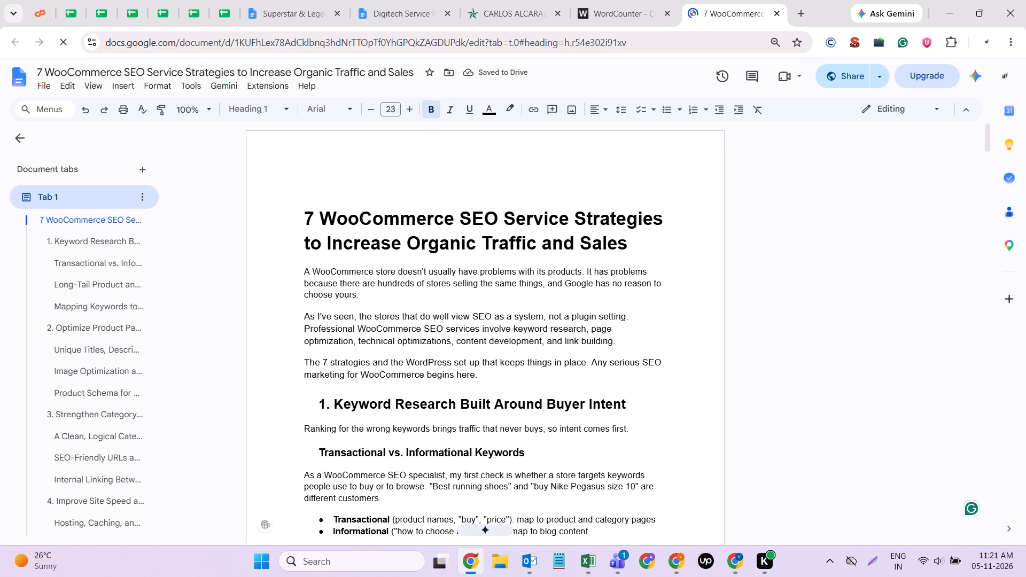
# Read the article from the introduction through section 3's "SEO-Friendly URLs and Breadcrumbs" part.
pyautogui.scroll(-1, 514, 298)
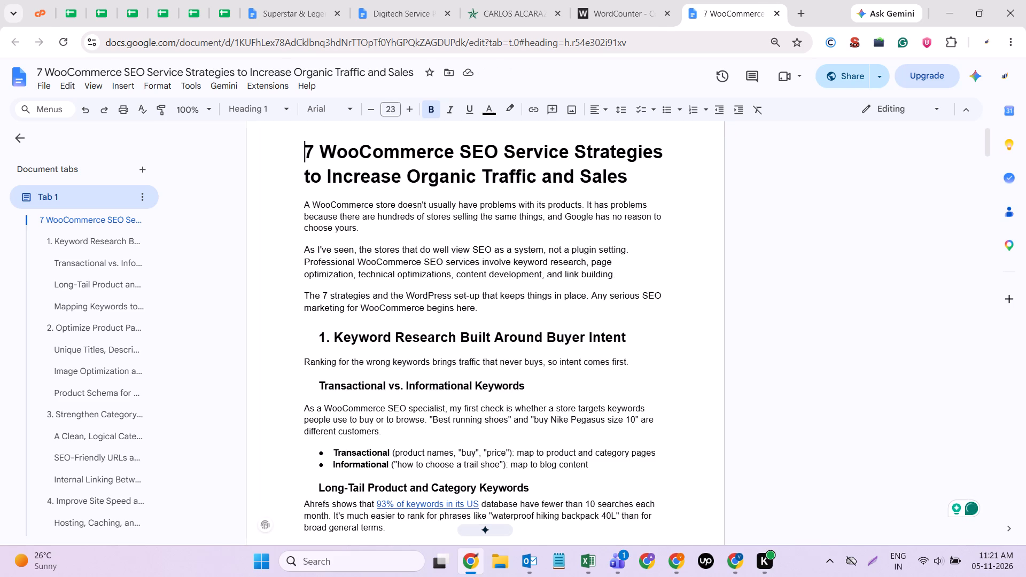
pyautogui.scroll(1, 648, 307)
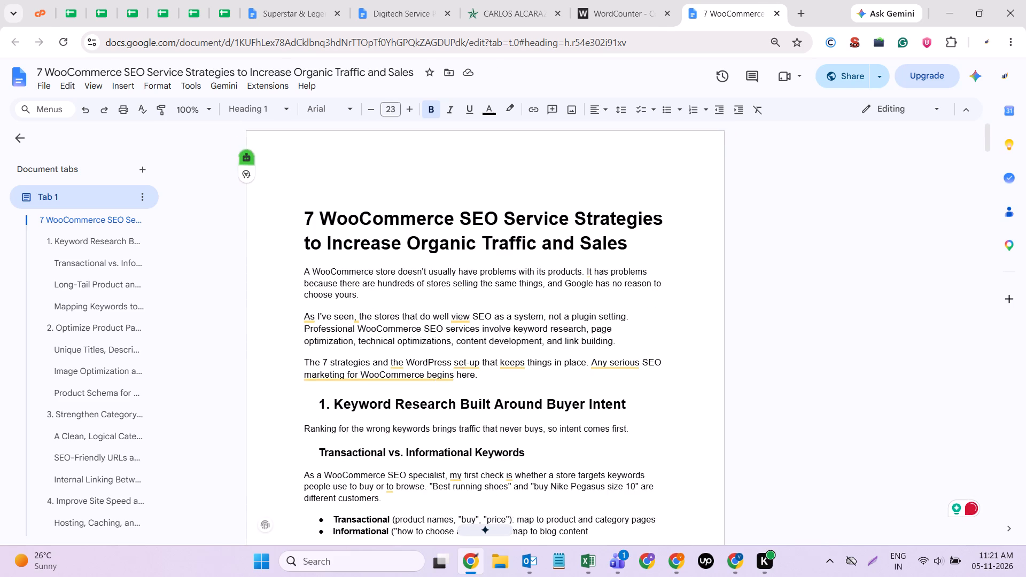
pyautogui.scroll(-1, 648, 307)
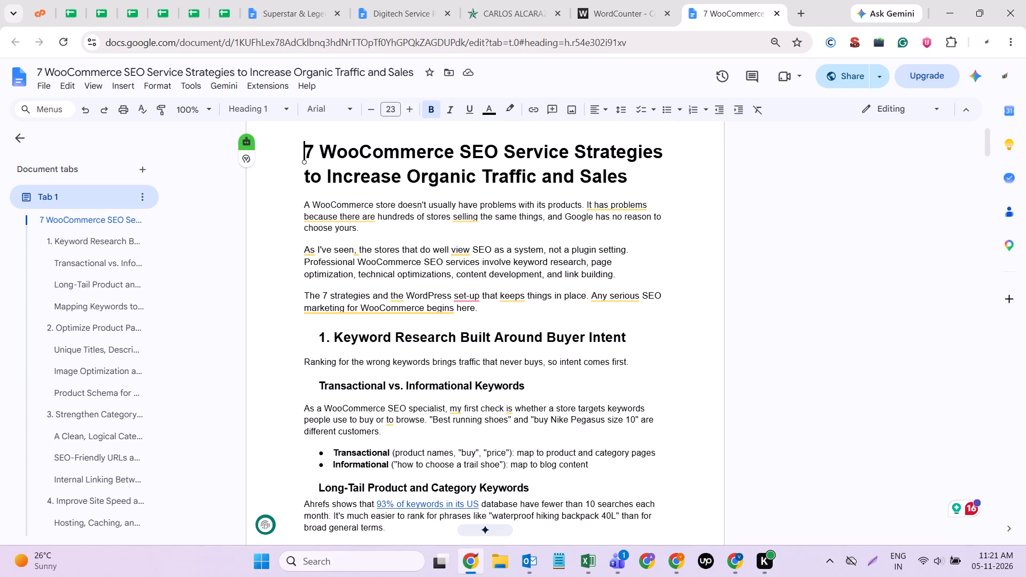
pyautogui.scroll(-3, 648, 307)
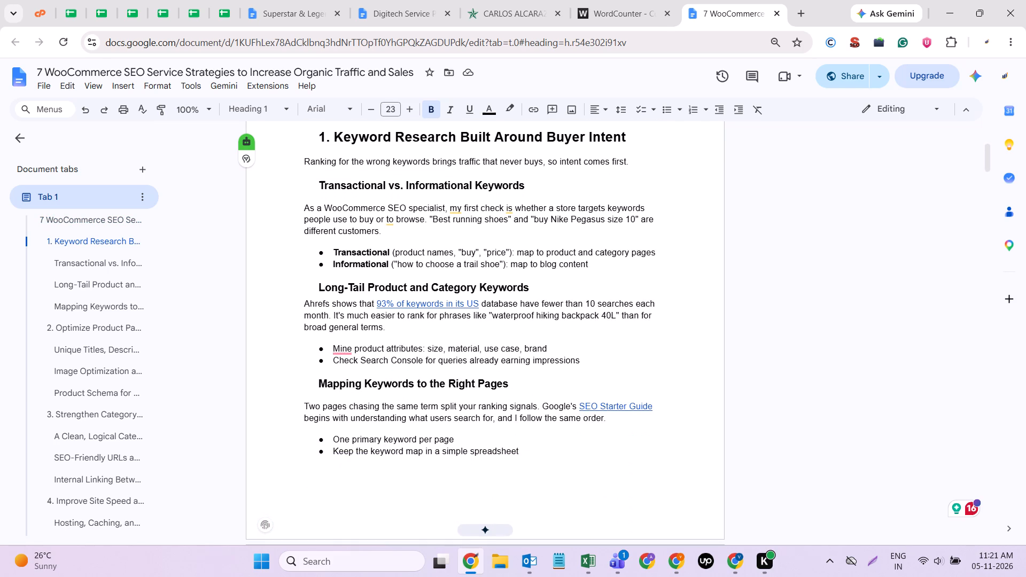
pyautogui.scroll(-7, 648, 307)
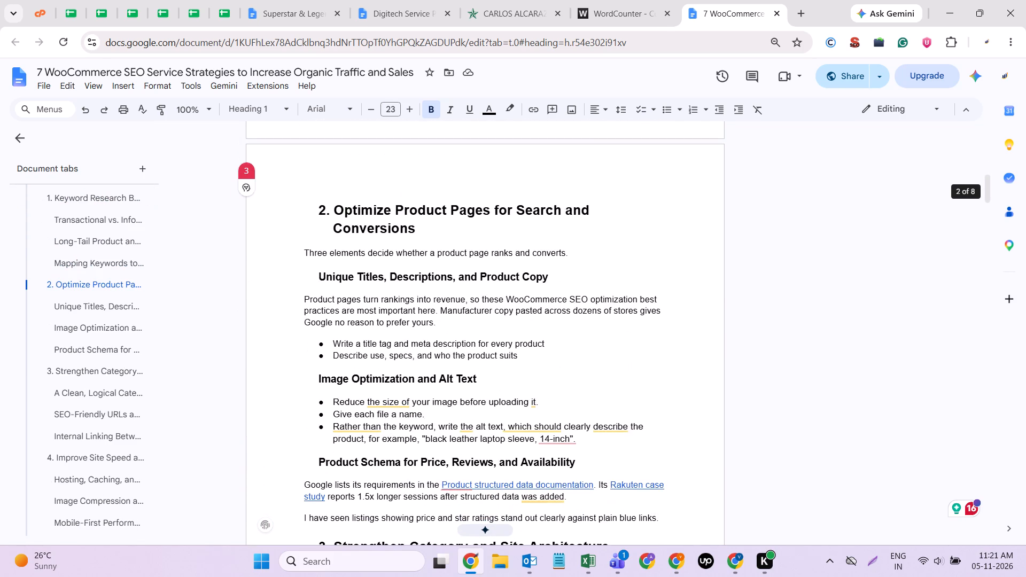
pyautogui.scroll(-1, 648, 307)
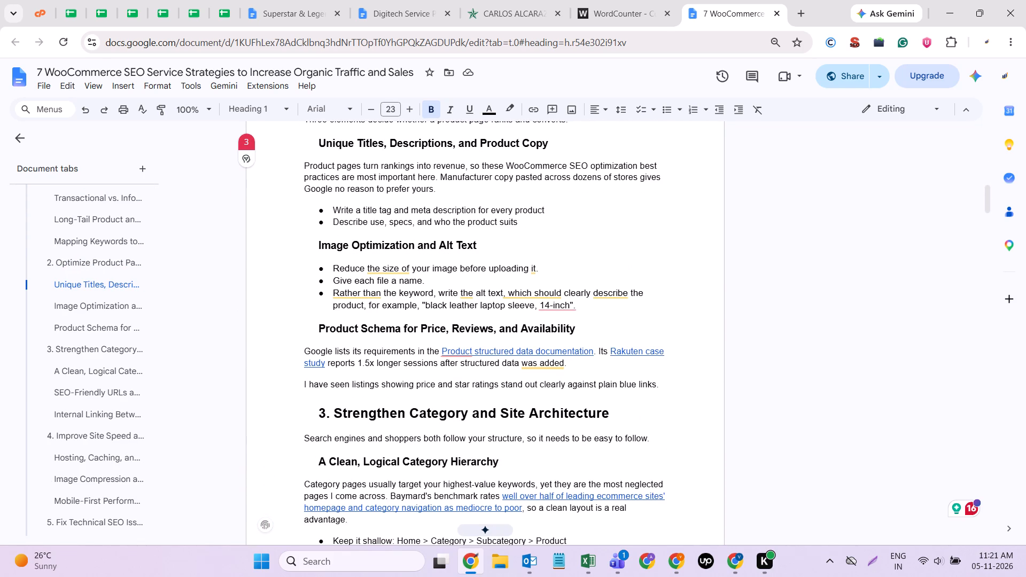
pyautogui.scroll(-3, 648, 307)
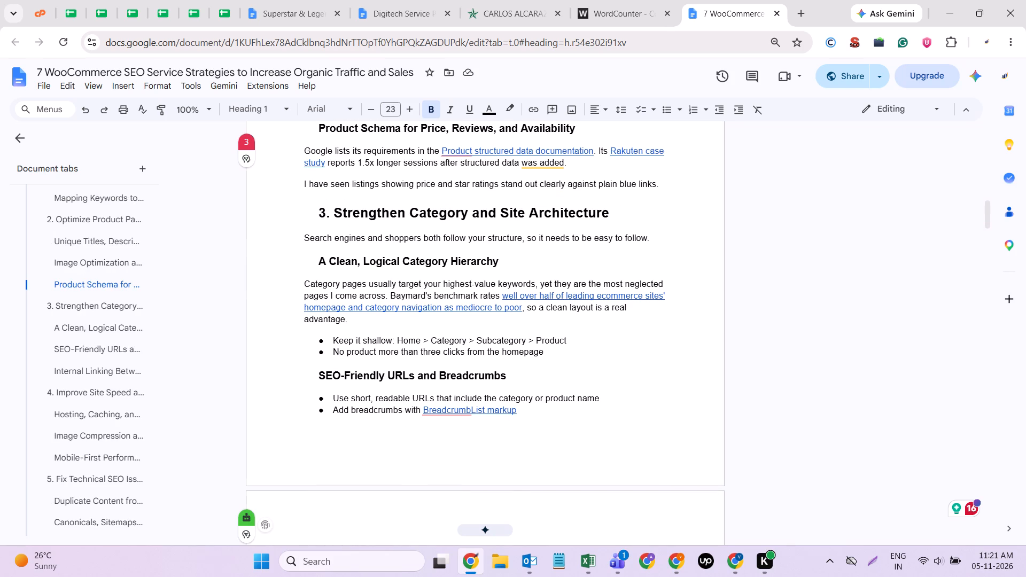
# Re-read the article's introduction and sections 1 to 3, checking the wording, headings and bullet lists.
pyautogui.scroll(2, 664, 321)
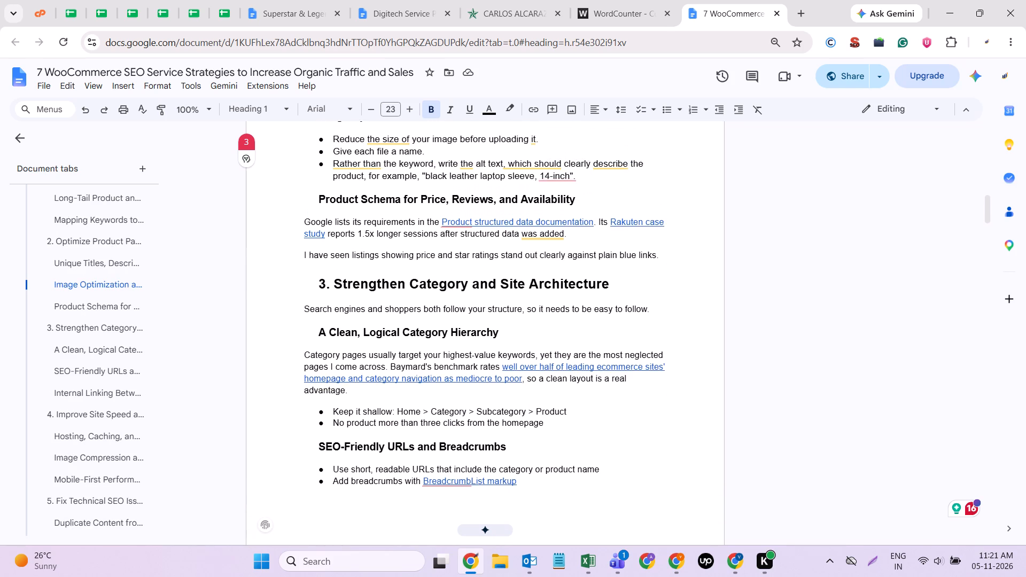
pyautogui.scroll(4, 664, 321)
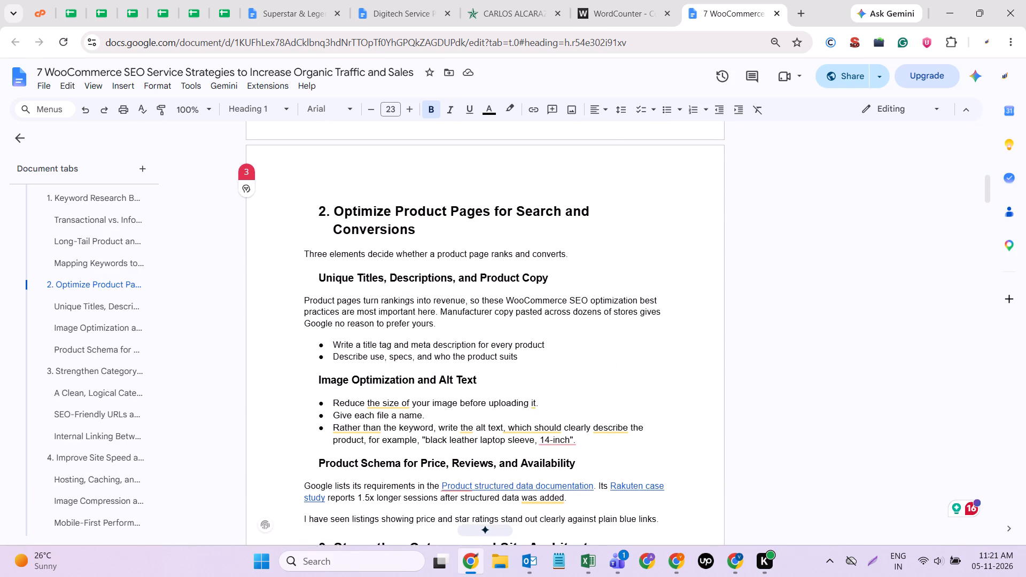
pyautogui.scroll(2, 664, 321)
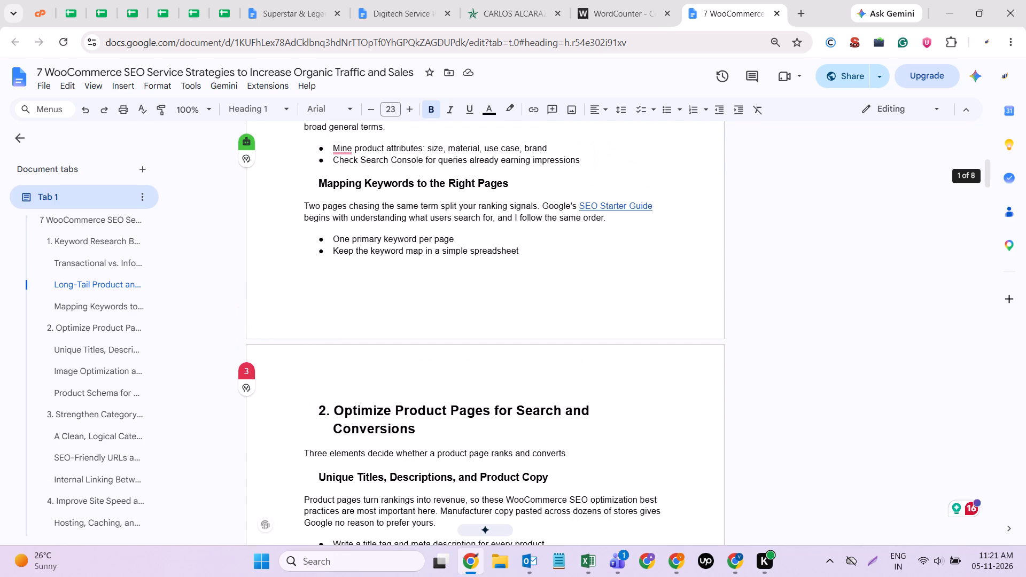
pyautogui.scroll(-5, 665, 308)
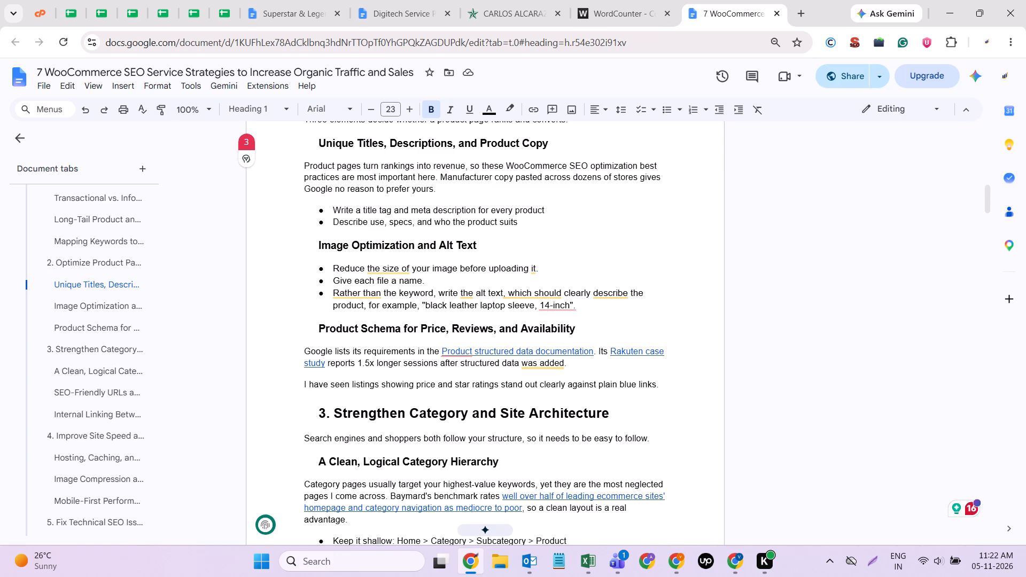
pyautogui.scroll(-1, 665, 308)
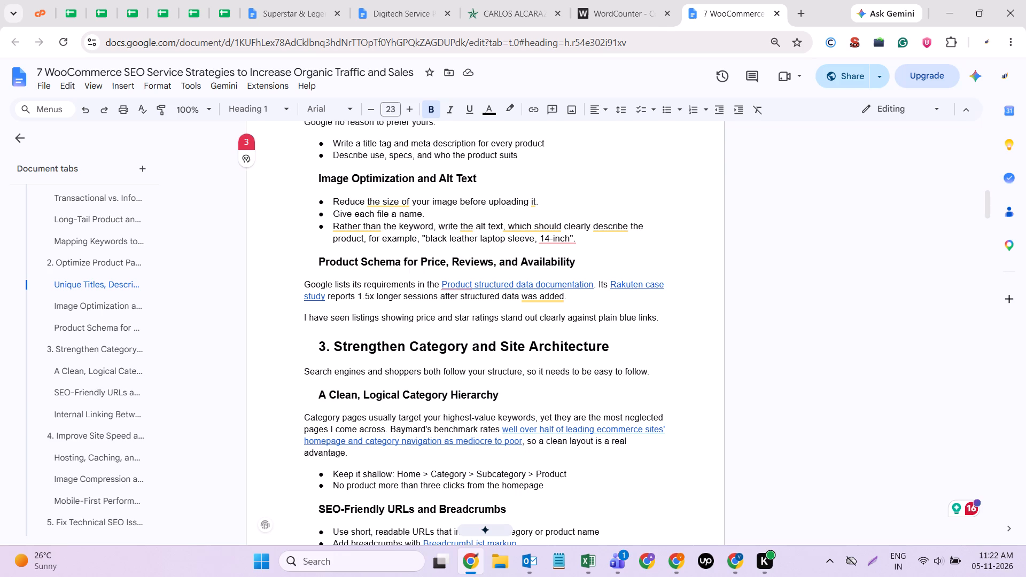
pyautogui.scroll(4, 645, 328)
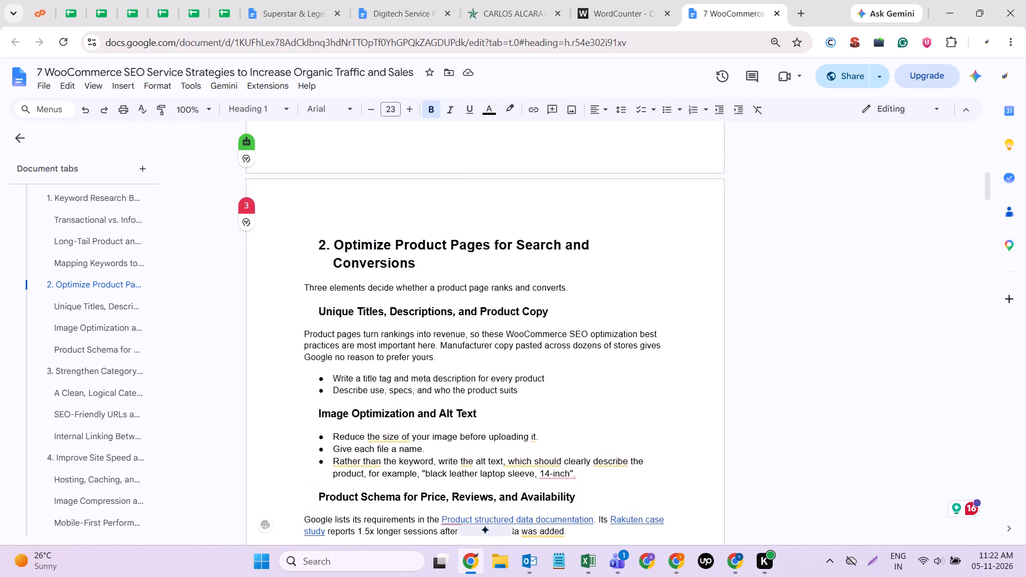
pyautogui.scroll(4, 645, 328)
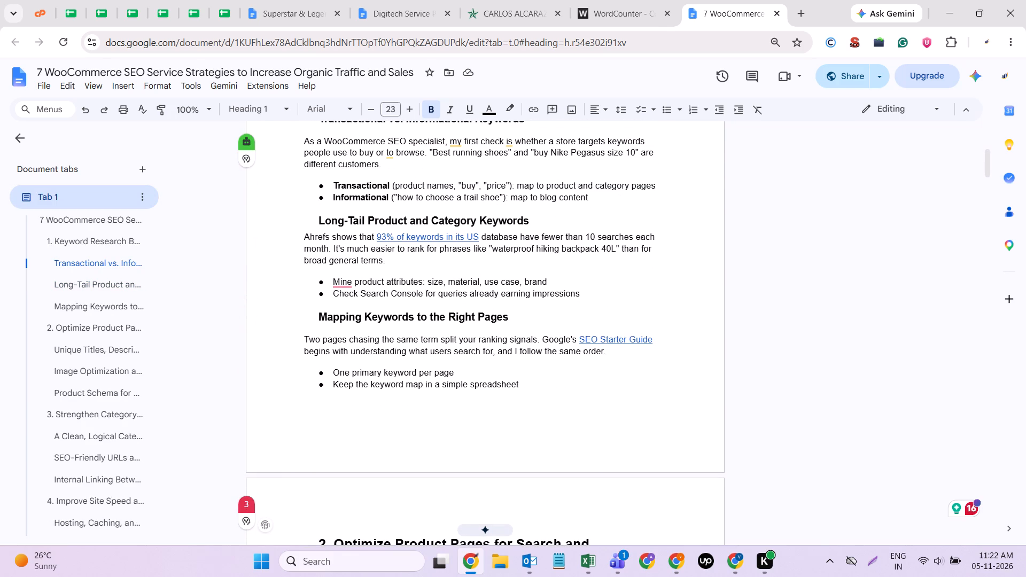
pyautogui.scroll(3, 668, 318)
pyautogui.scroll(-1, 668, 318)
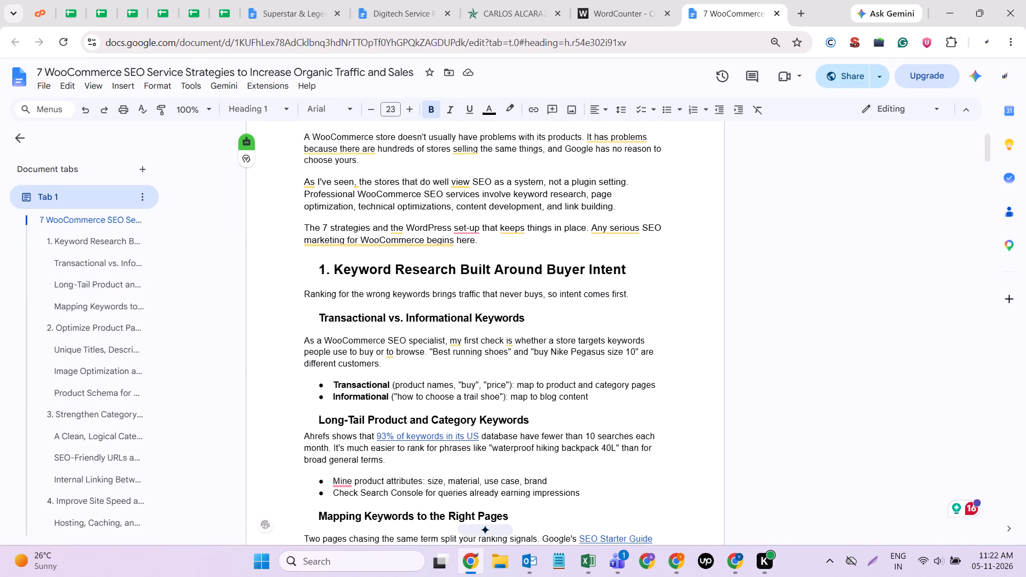
# Add a period after "map to blog content" in the Informational bullet under "Transactional vs. Informational Keywords".
pyautogui.click(668, 318)
pyautogui.scroll(-1, 668, 318)
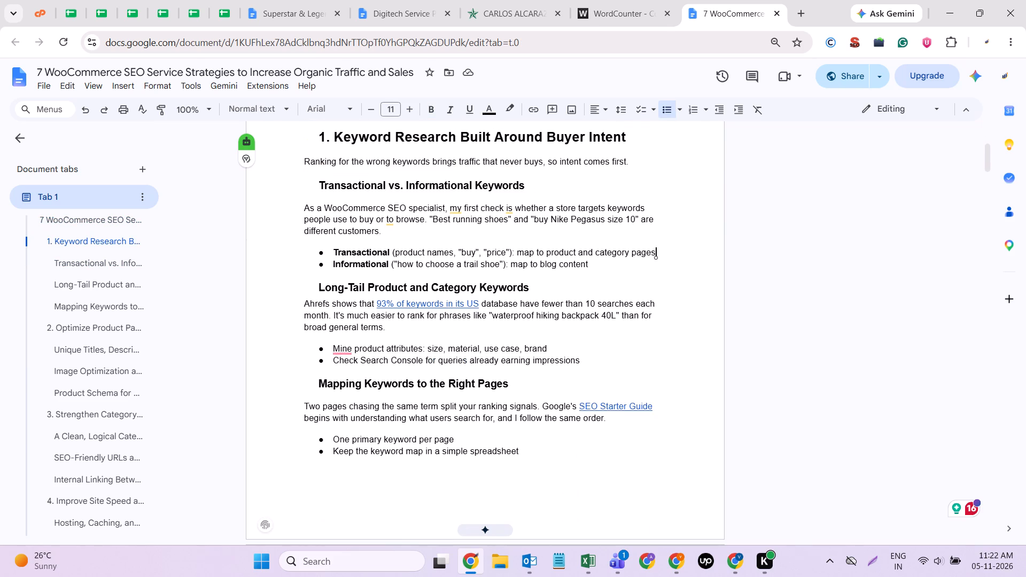
pyautogui.click(668, 318)
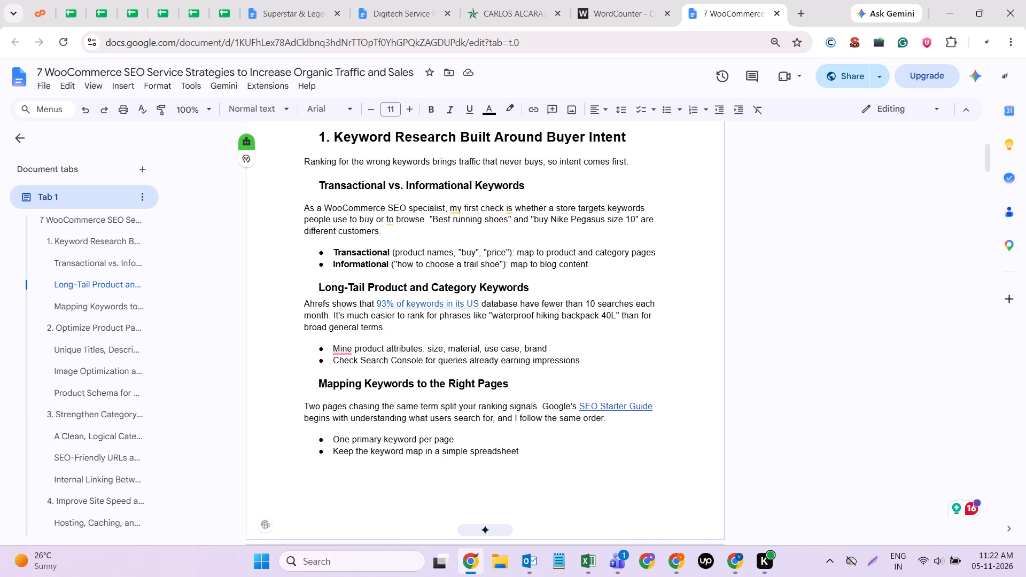
pyautogui.click(670, 237)
pyautogui.scroll(-1, 670, 237)
pyautogui.click(670, 237)
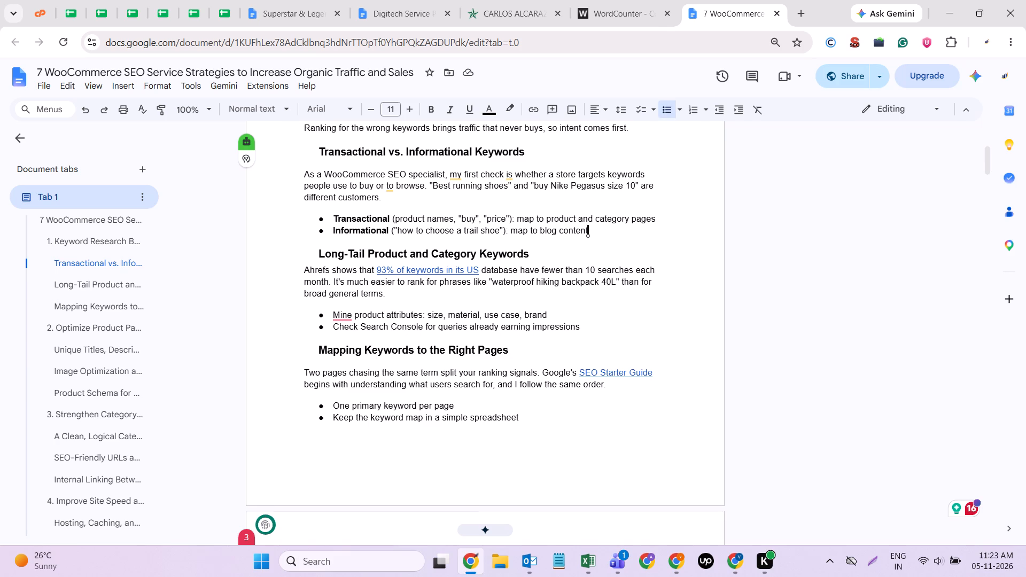
pyautogui.press('.')
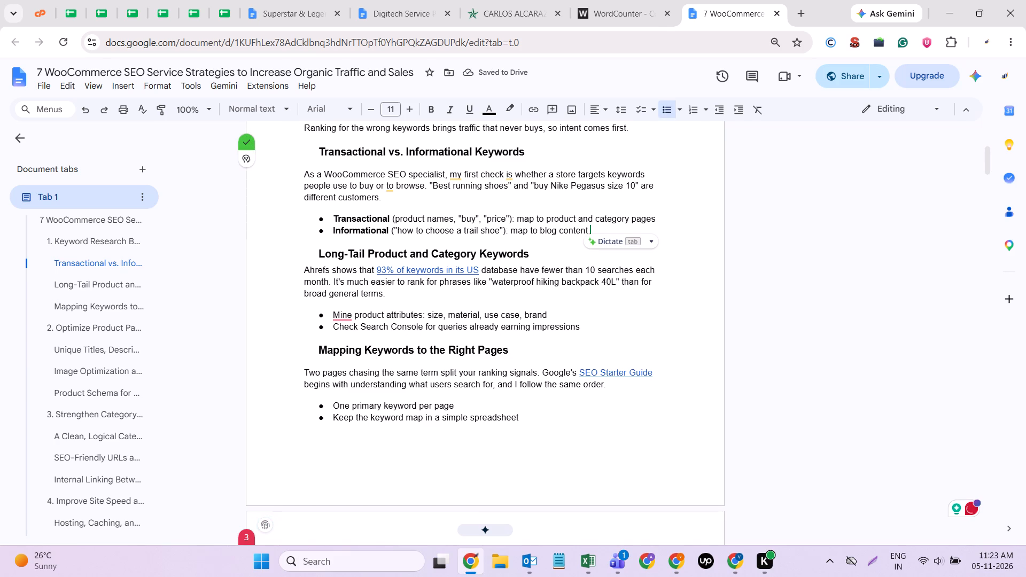
# Check the bullet lists in section 1, under the transactional, long-tail and keyword mapping headings.
pyautogui.click(682, 320)
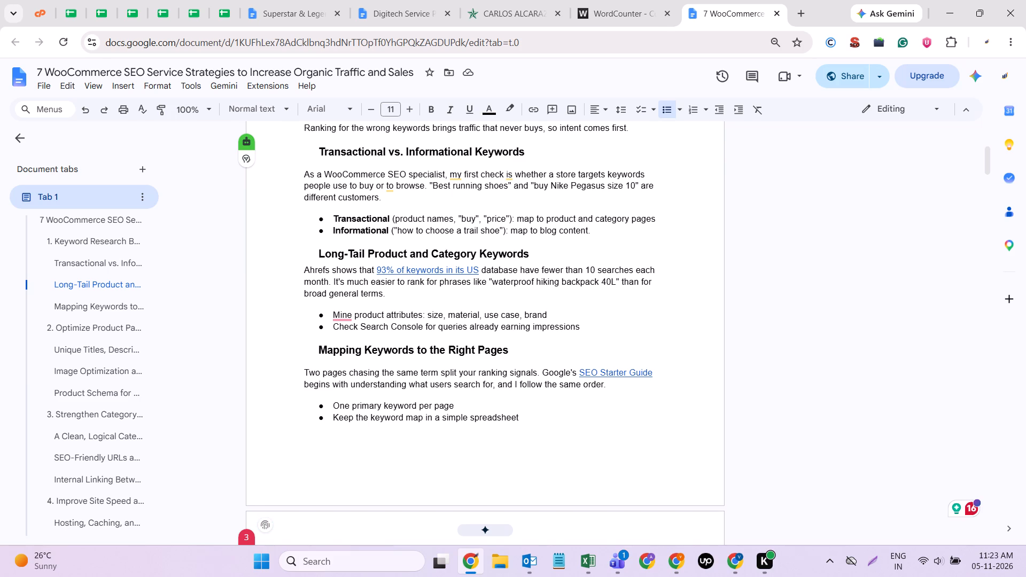
pyautogui.scroll(3, 641, 308)
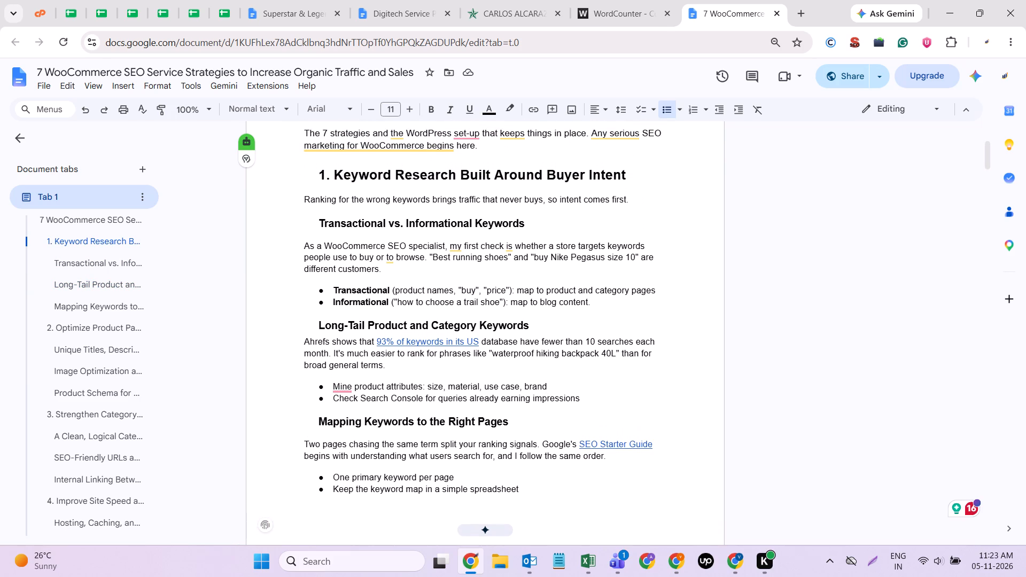
pyautogui.click(648, 308)
pyautogui.scroll(-1, 648, 308)
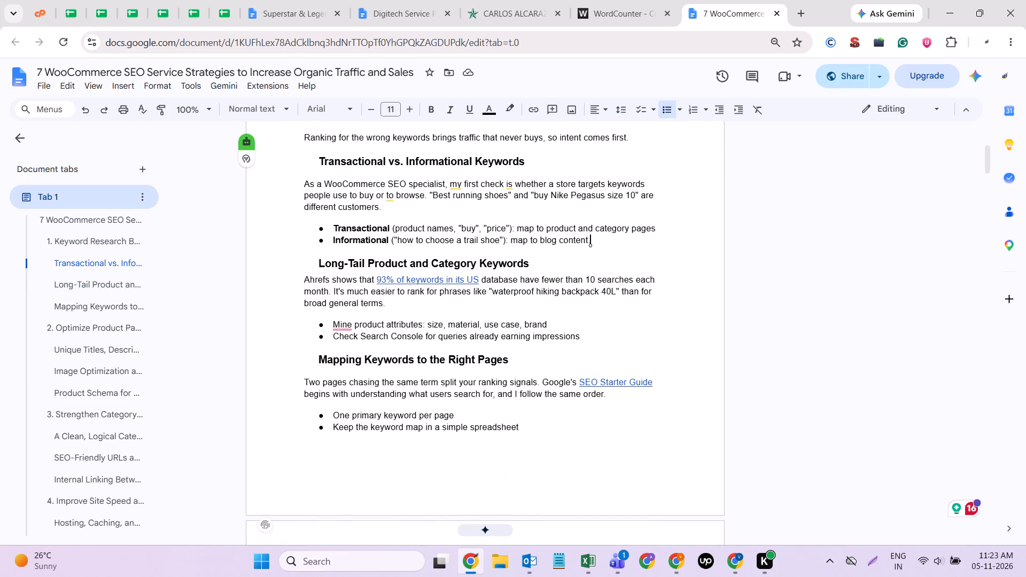
pyautogui.click(648, 308)
pyautogui.scroll(-1, 648, 308)
pyautogui.click(648, 308)
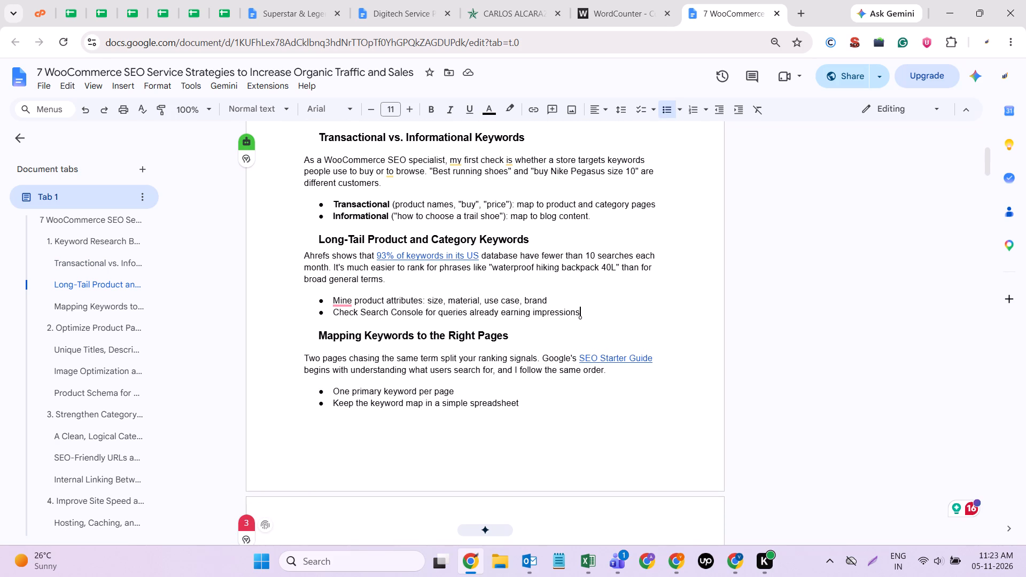
pyautogui.click(637, 301)
pyautogui.scroll(2, 637, 301)
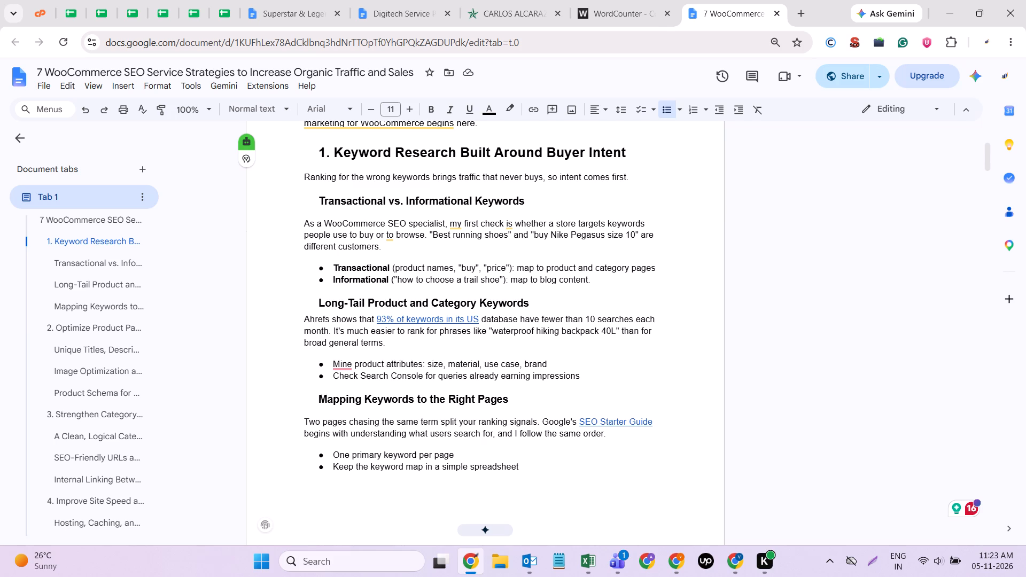
pyautogui.scroll(1, 637, 301)
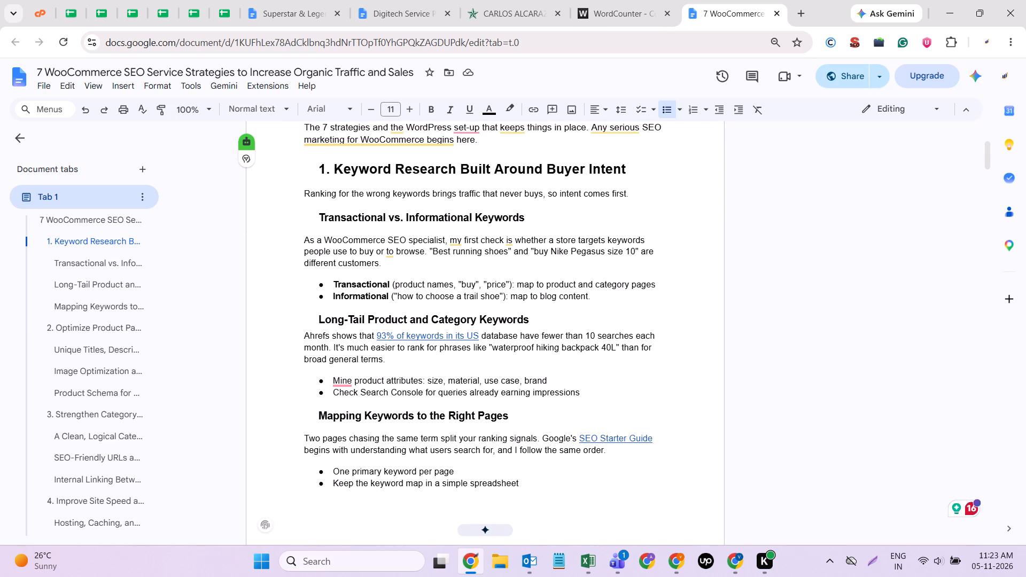
pyautogui.scroll(1, 637, 301)
pyautogui.scroll(-1, 637, 301)
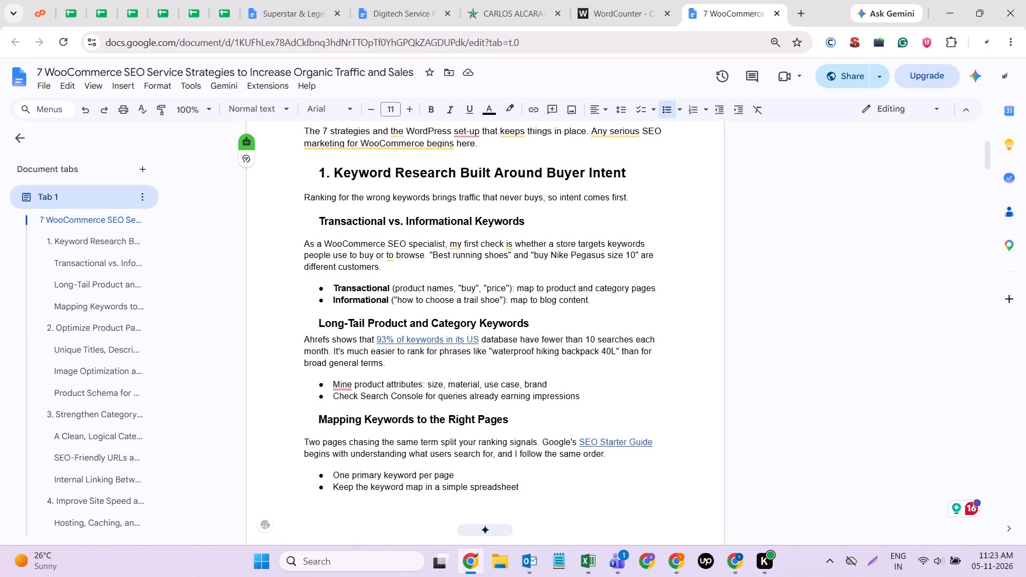
# Review section 1's keyword headings and bullet lists, continuing to the opening of section 2 on product pages.
pyautogui.scroll(-3, 637, 301)
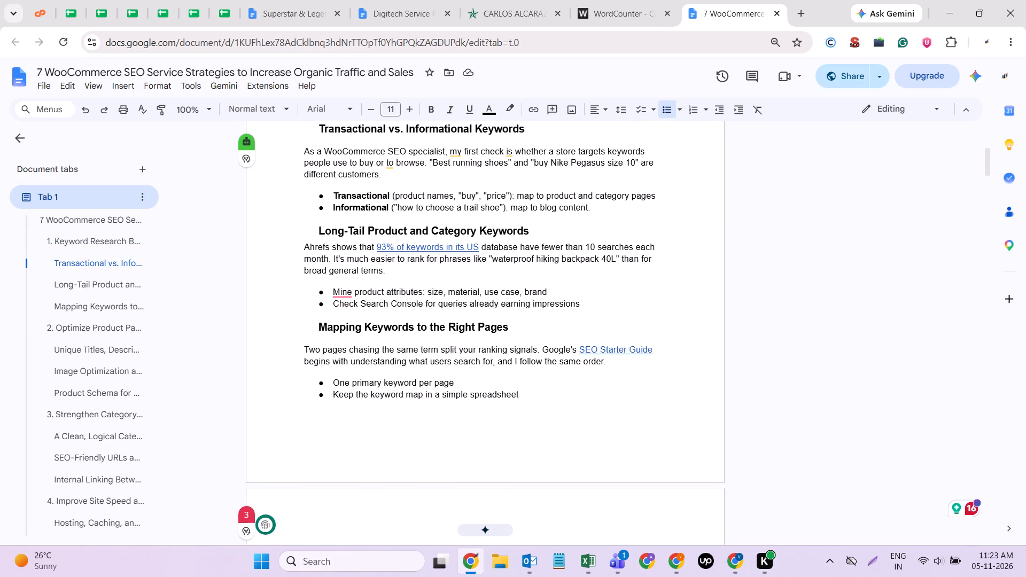
pyautogui.scroll(-3, 637, 301)
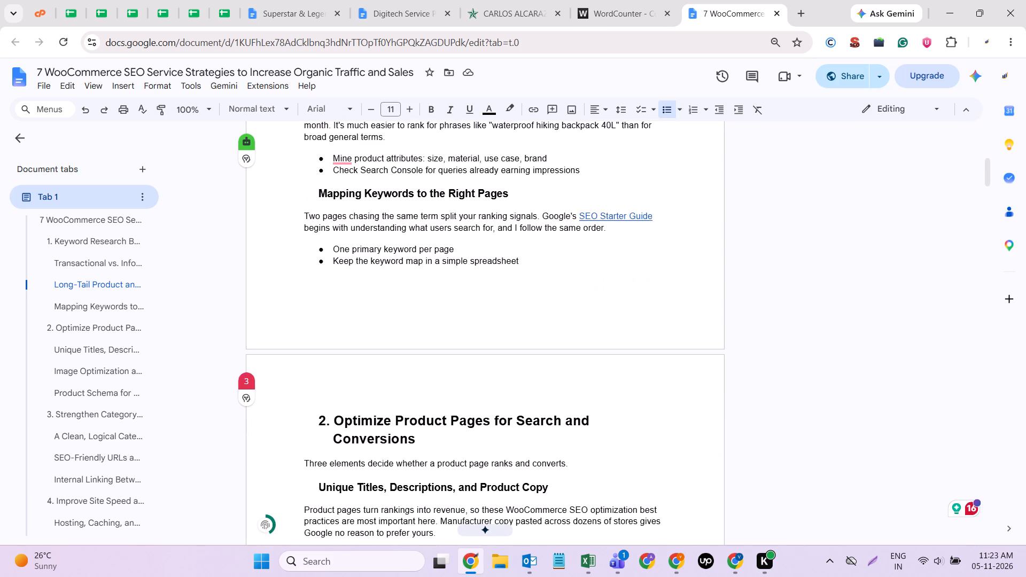
pyautogui.scroll(-4, 637, 301)
pyautogui.scroll(2, 637, 301)
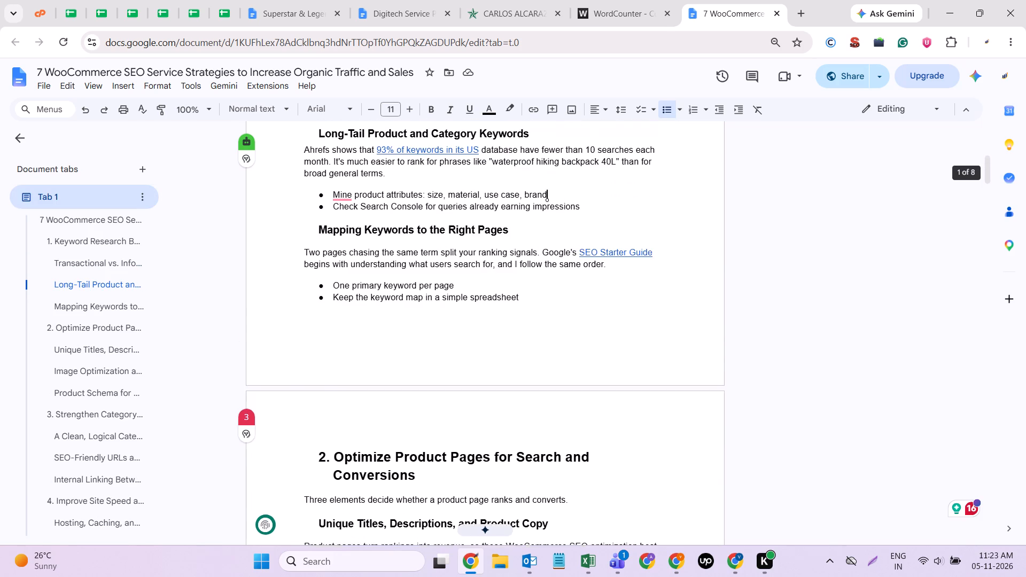
pyautogui.scroll(2, 637, 301)
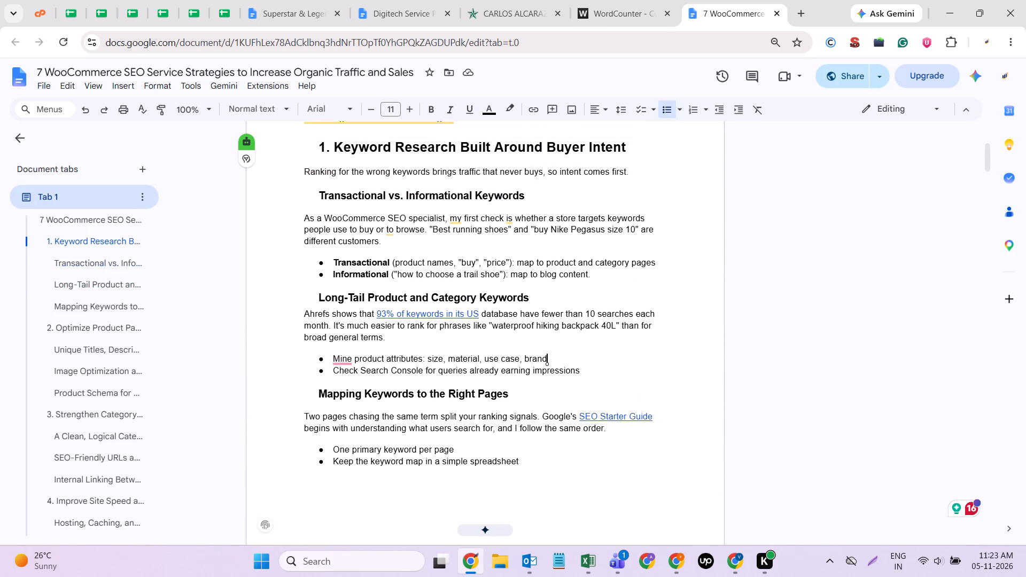
pyautogui.scroll(2, 637, 301)
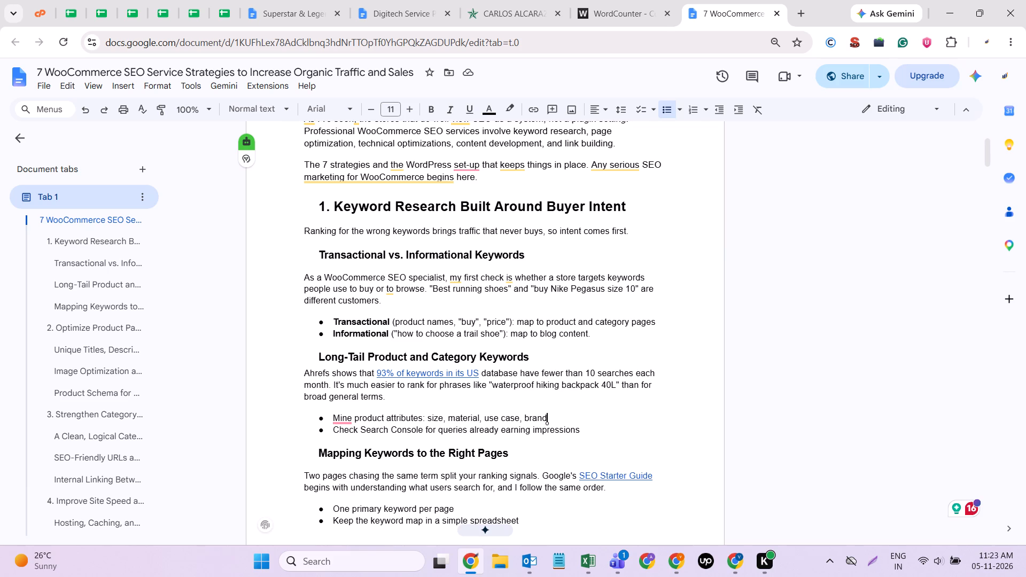
pyautogui.scroll(-2, 637, 301)
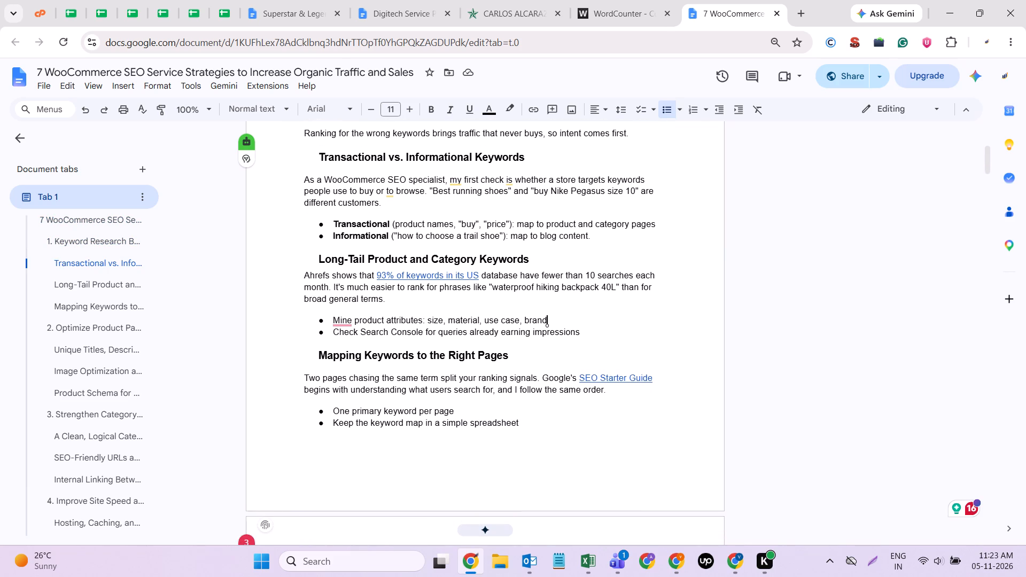
pyautogui.scroll(-2, 637, 301)
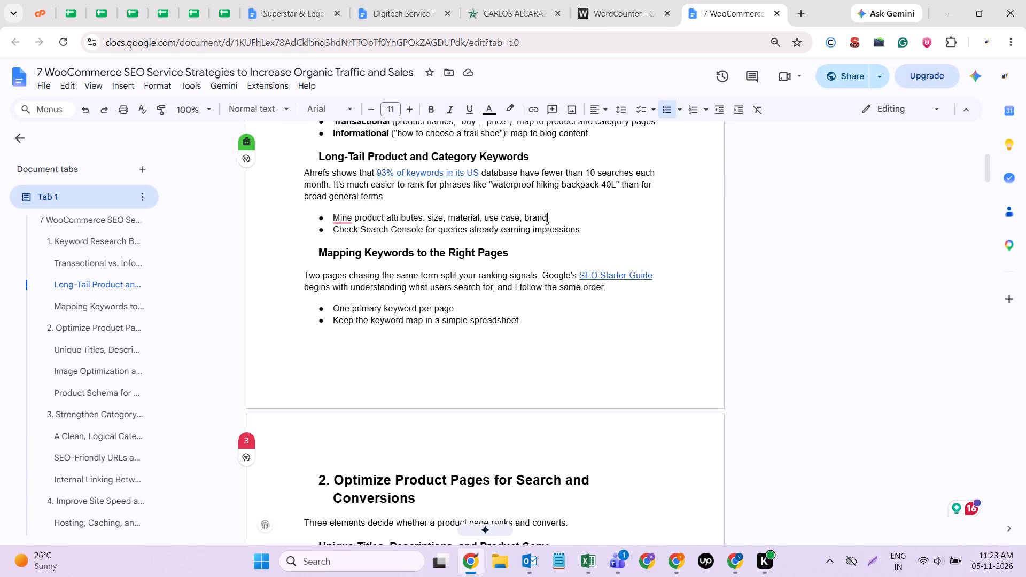
pyautogui.scroll(-1, 637, 301)
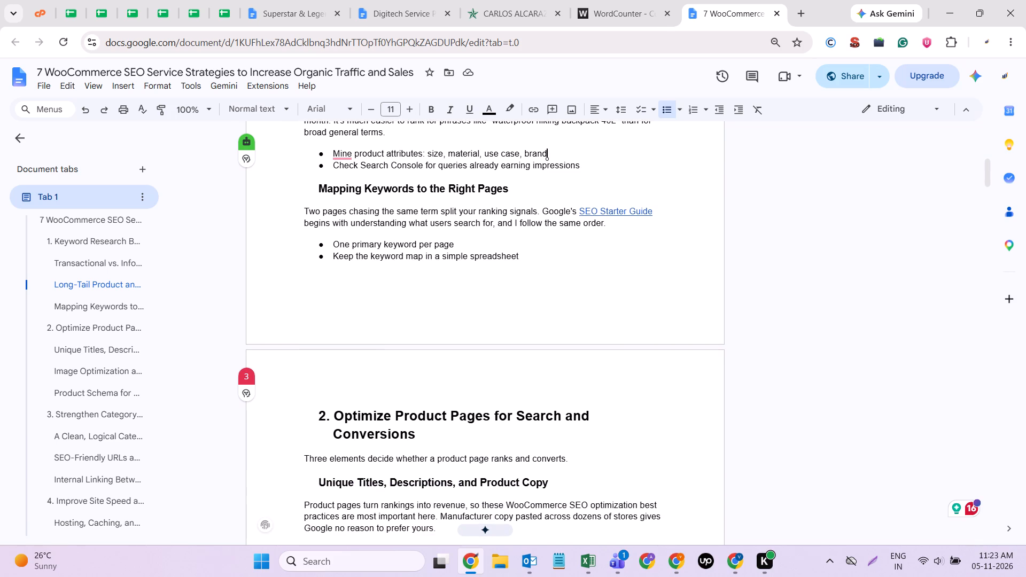
pyautogui.scroll(-3, 637, 301)
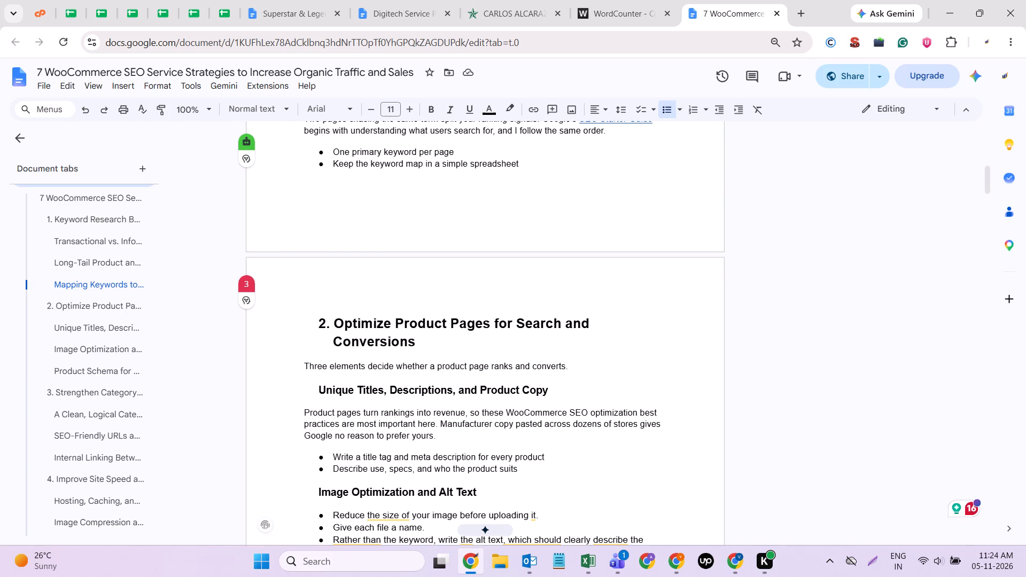
# Re-read the article's title and introduction paragraphs, along with the beginning of section 1.
pyautogui.scroll(1, 600, 353)
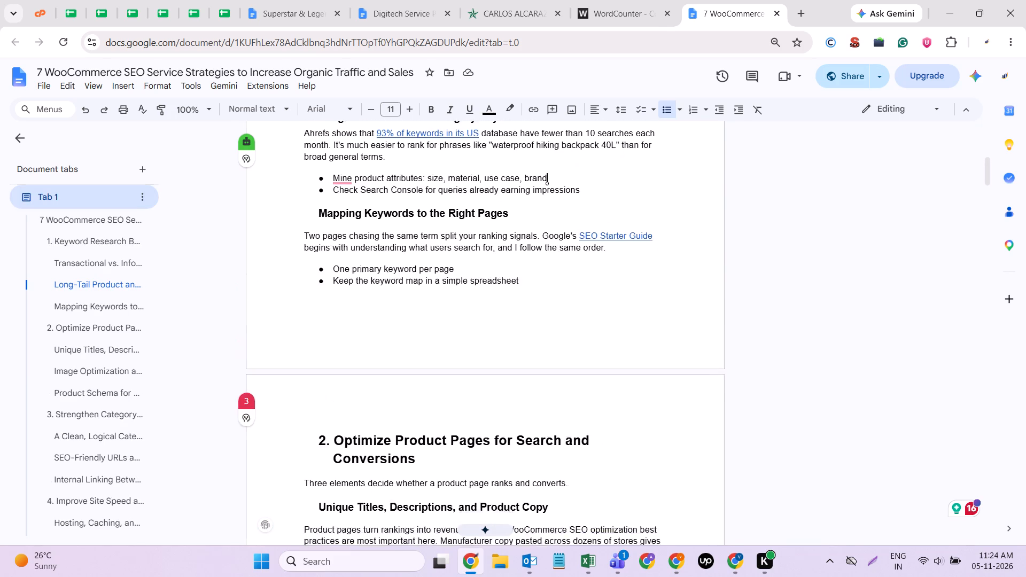
pyautogui.scroll(5, 600, 353)
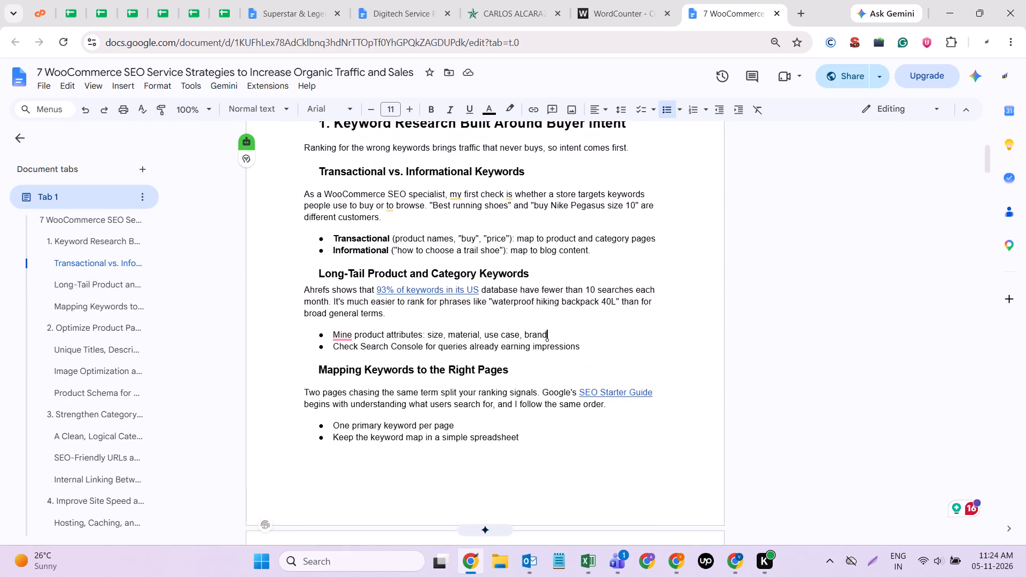
pyautogui.scroll(3, 600, 353)
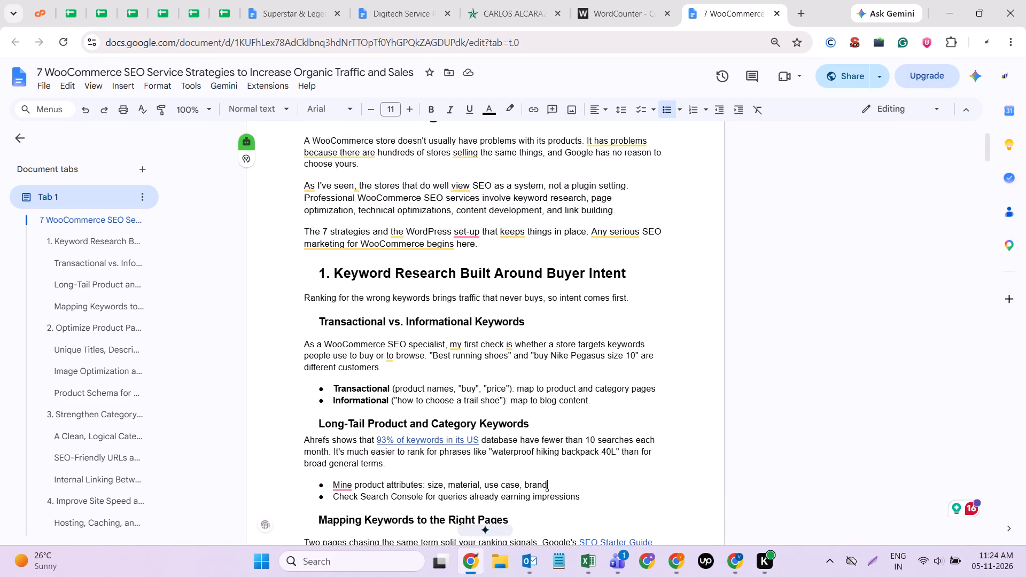
pyautogui.scroll(2, 600, 353)
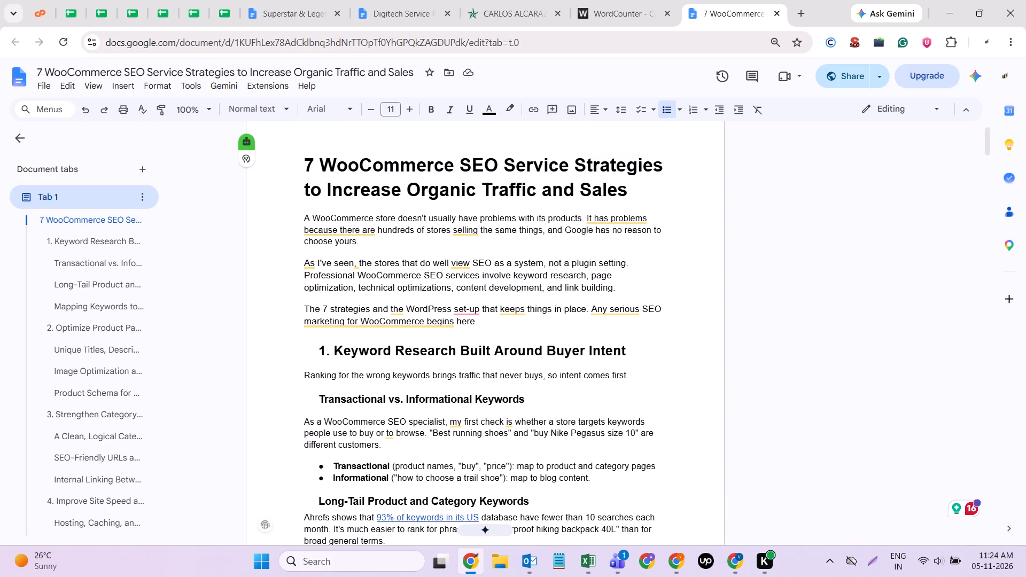
pyautogui.scroll(2, 600, 353)
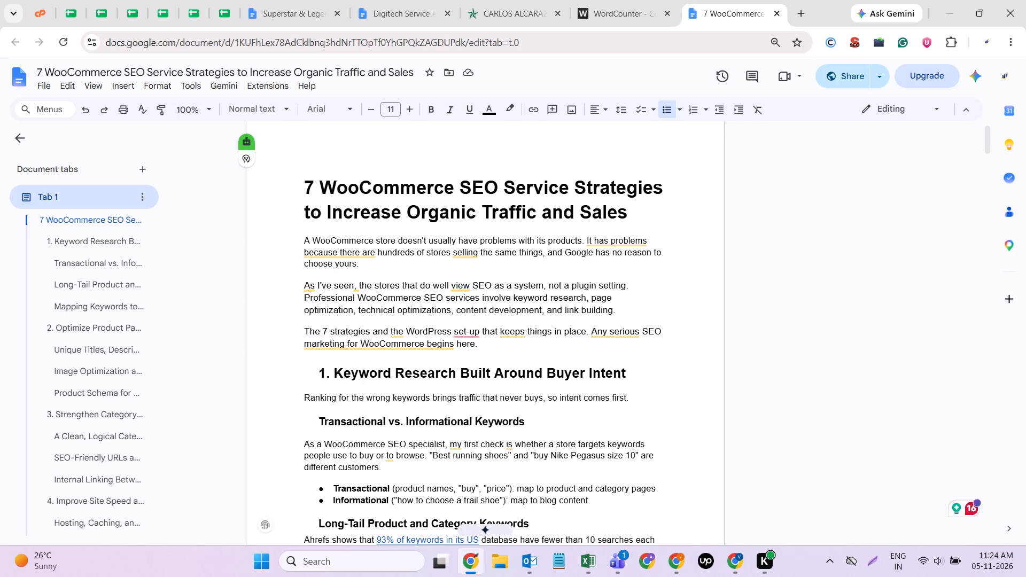
pyautogui.scroll(1, 649, 362)
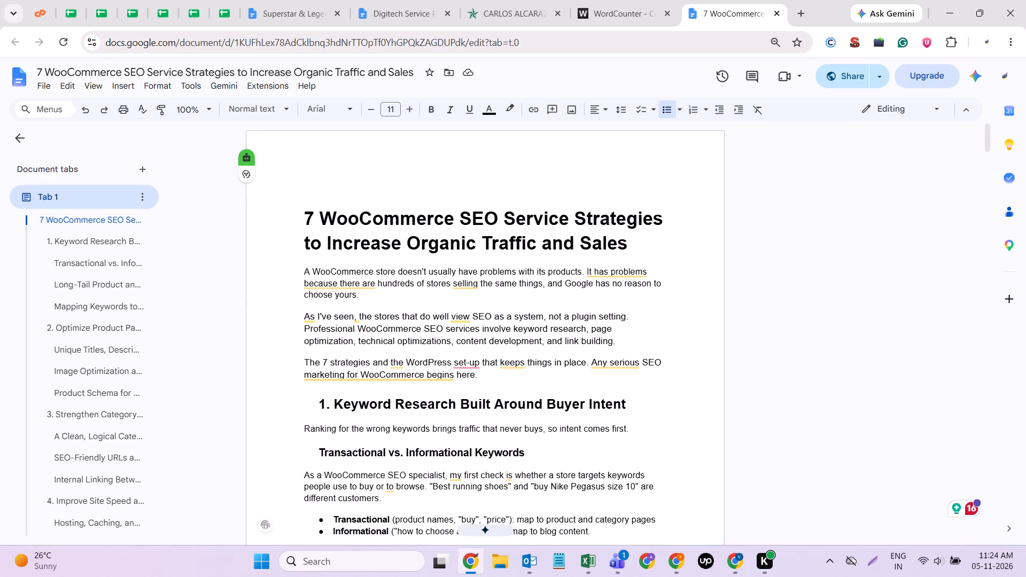
pyautogui.scroll(-1, 644, 329)
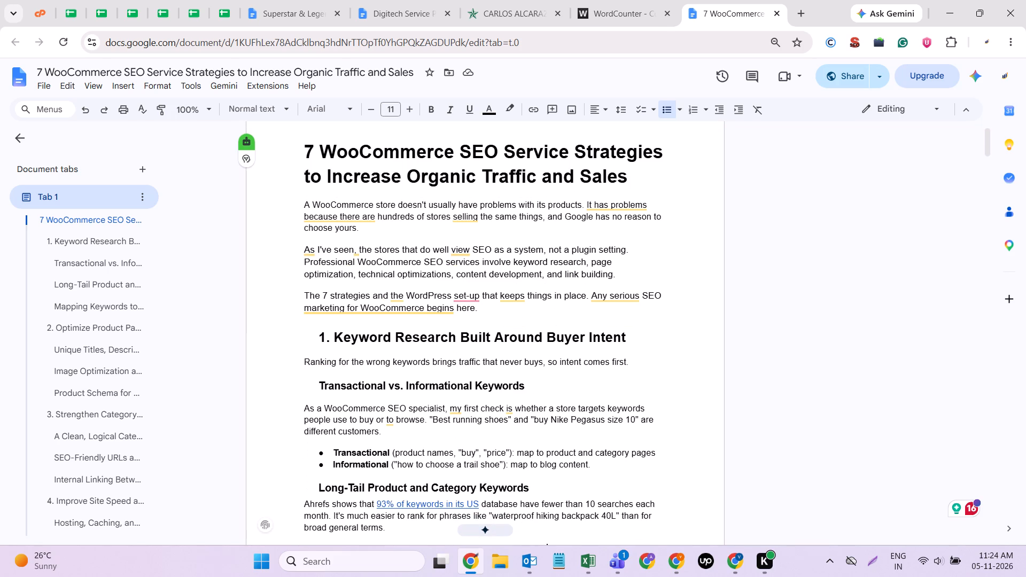
pyautogui.scroll(1, 644, 329)
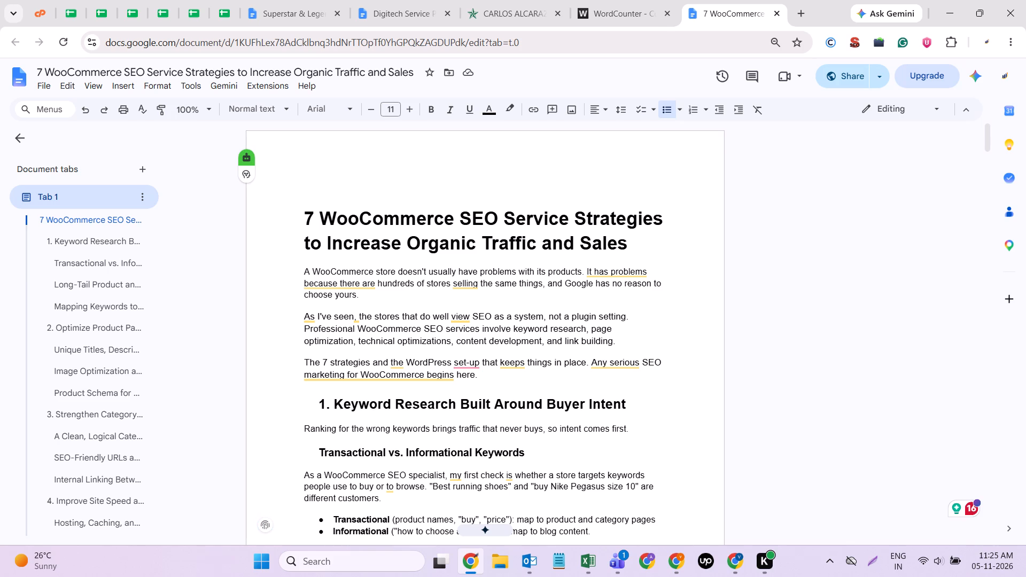
# Read from the introduction through sections 1 and 2 to section 3's category hierarchy part, checking headings and bullet lists.
pyautogui.scroll(-1, 644, 329)
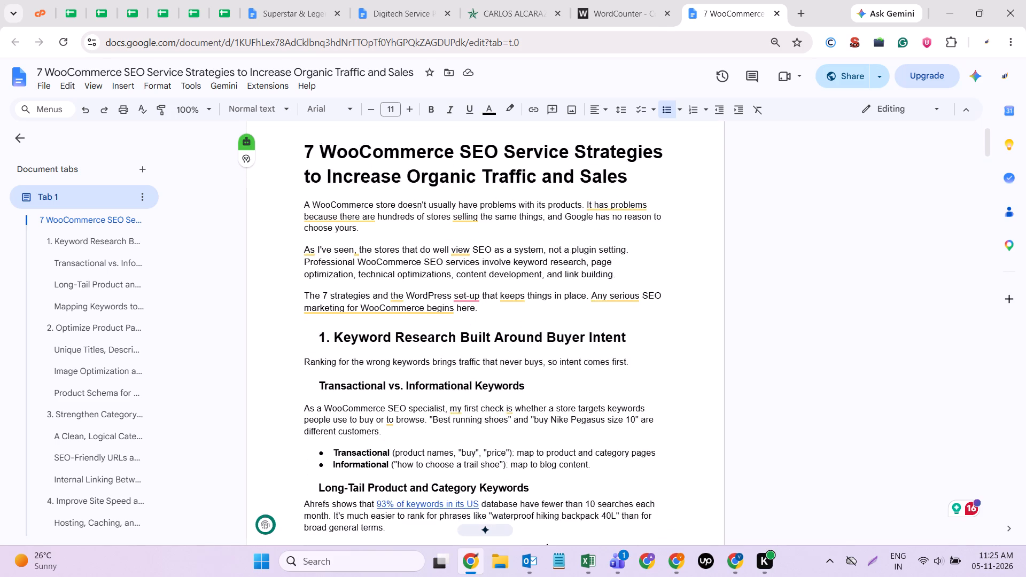
pyautogui.scroll(-5, 644, 329)
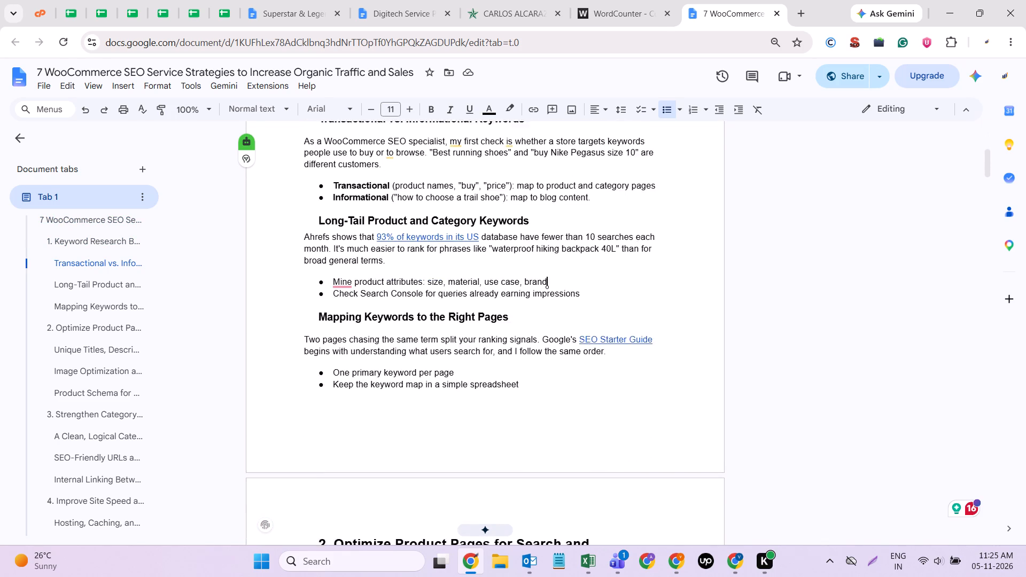
pyautogui.scroll(-4, 646, 328)
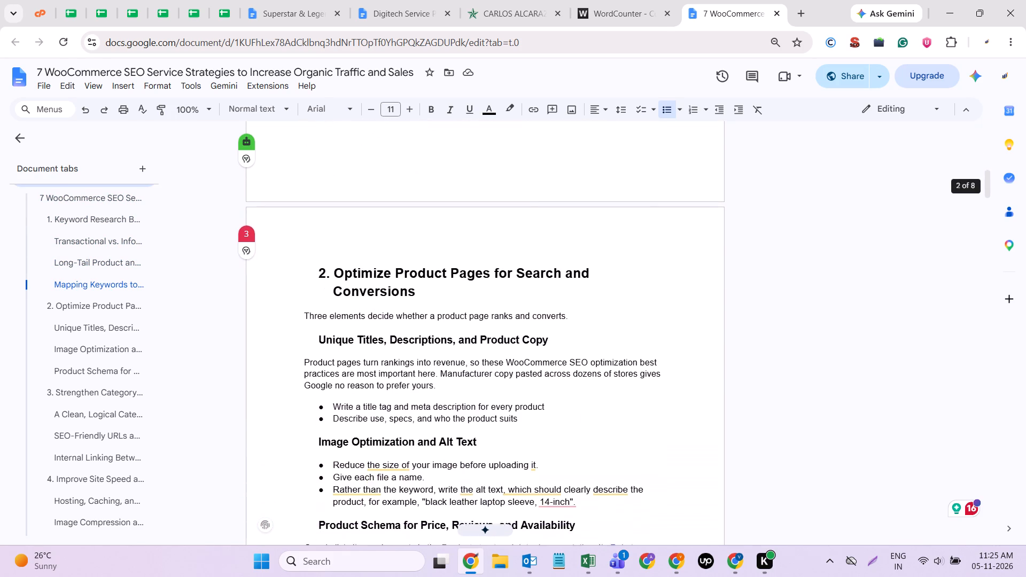
pyautogui.scroll(-1, 646, 328)
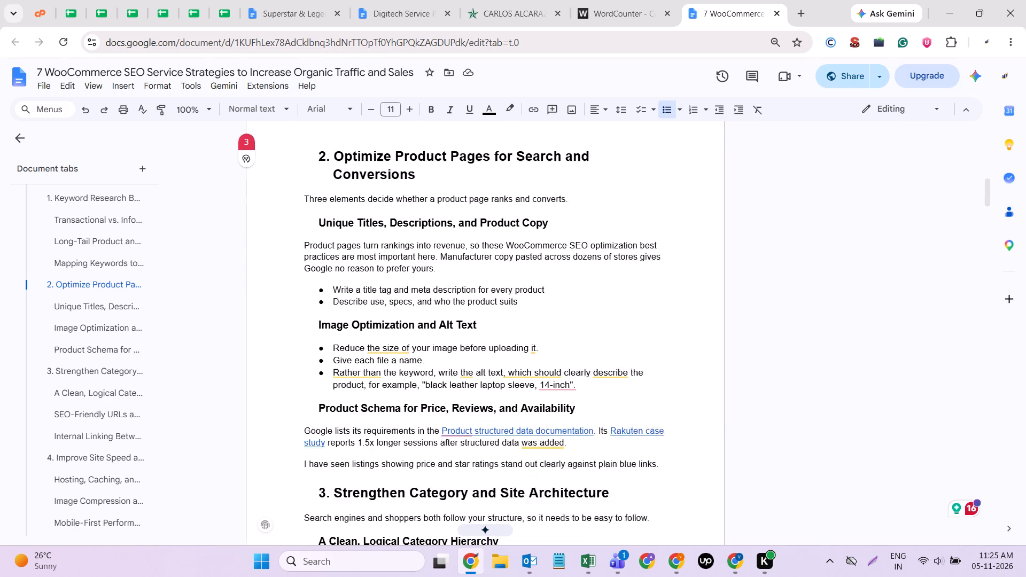
pyautogui.scroll(-2, 646, 328)
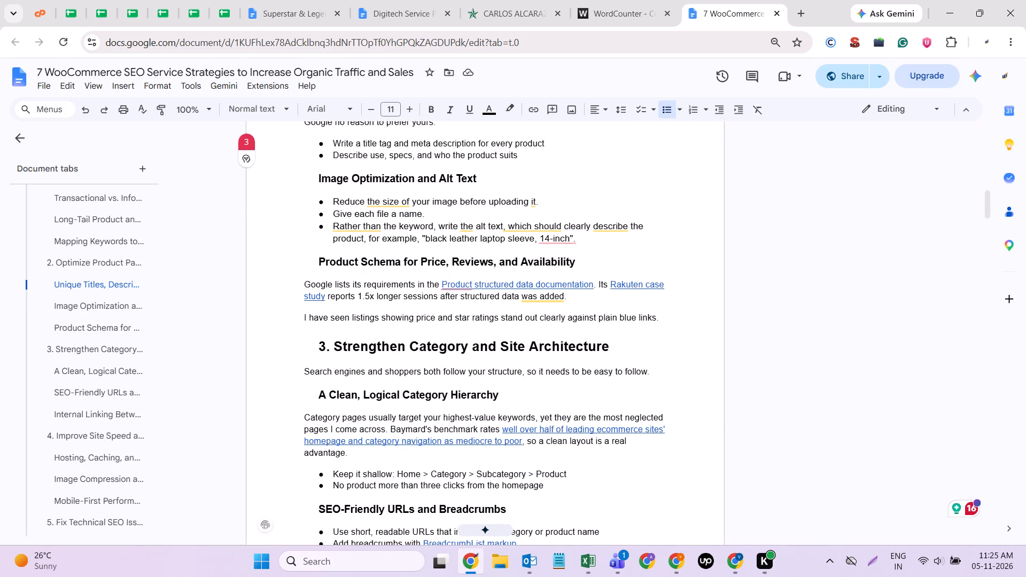
# Go back through section 2 to section 1 and recheck the bullet lists under the three keyword headings.
pyautogui.scroll(3, 646, 328)
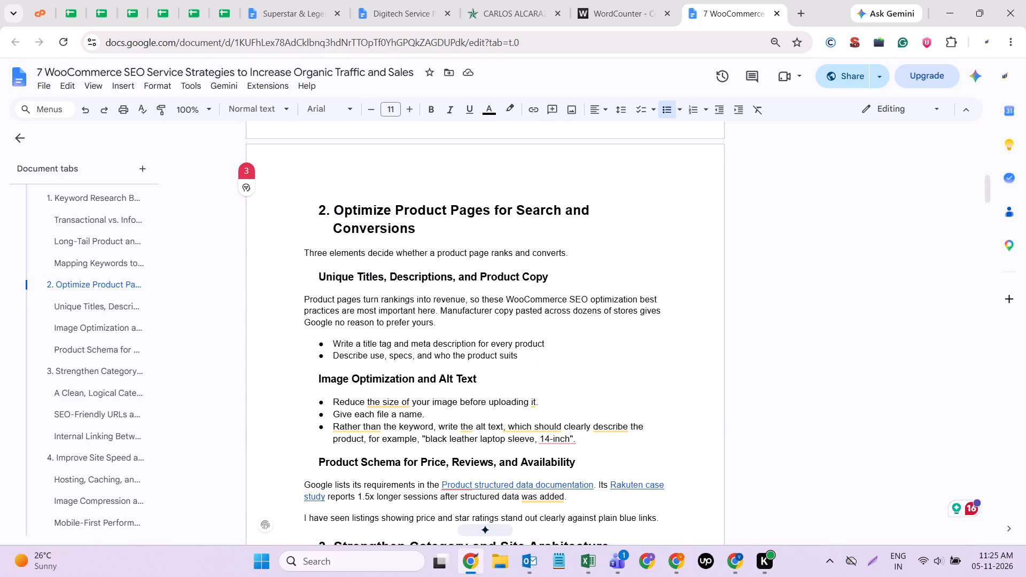
pyautogui.scroll(5, 646, 328)
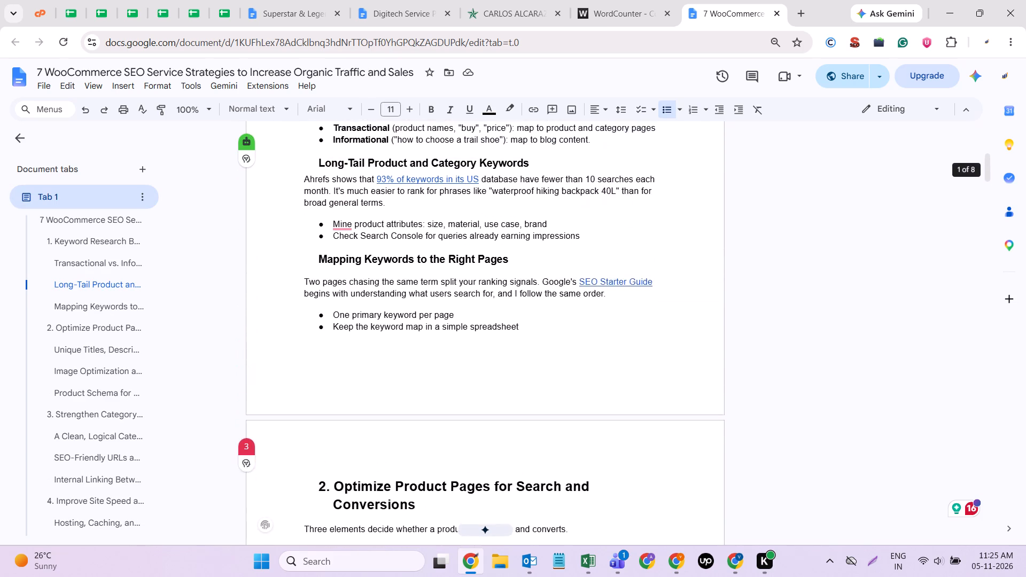
pyautogui.scroll(3, 646, 328)
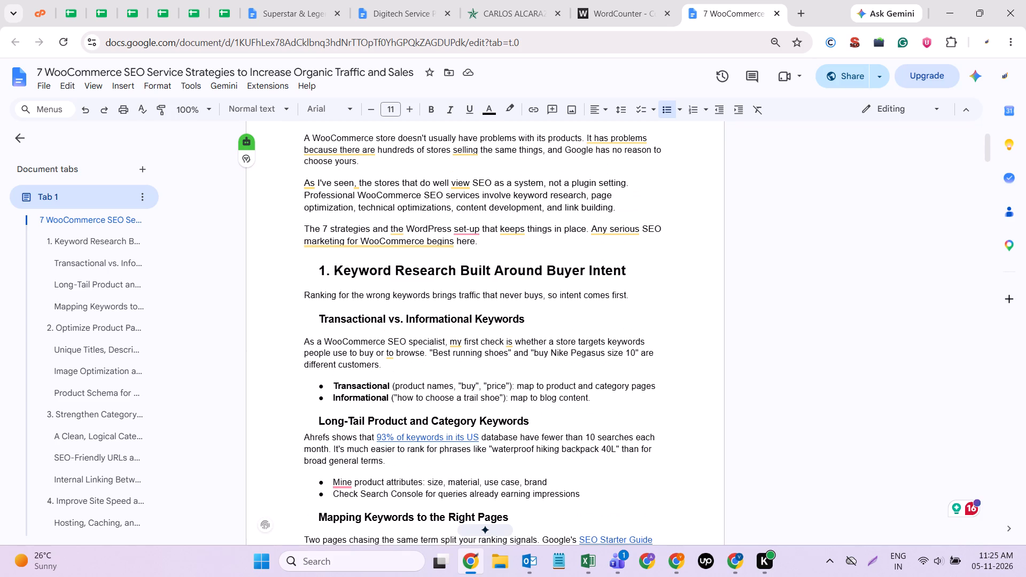
pyautogui.scroll(-2, 624, 329)
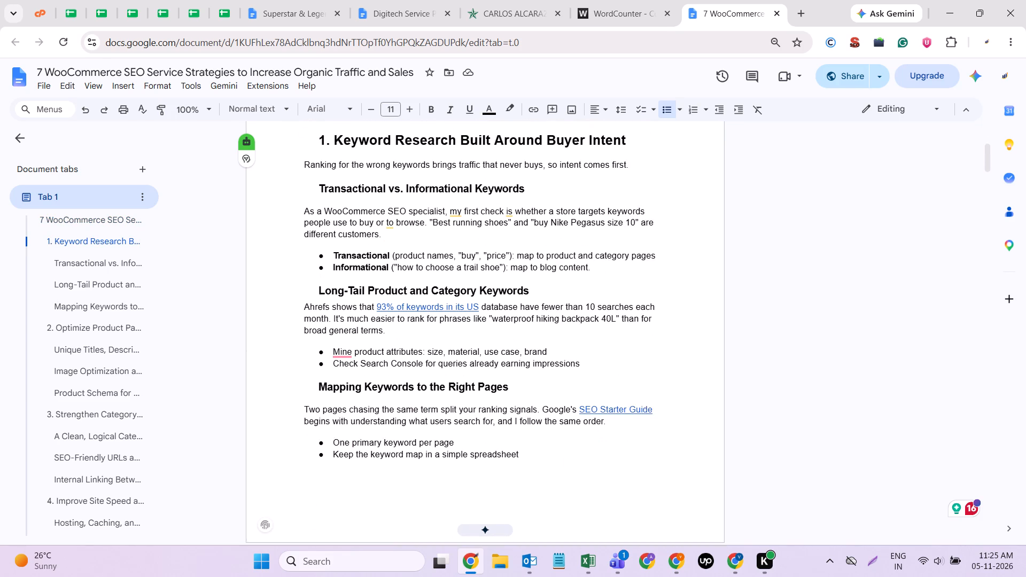
pyautogui.scroll(2, 622, 331)
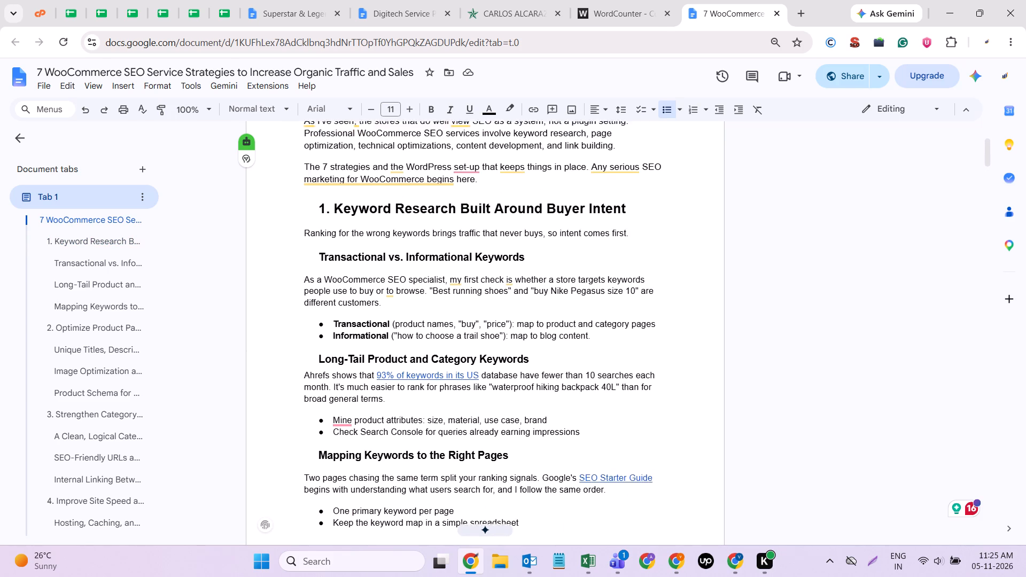
# Read from section 1's keyword headings through section 2 on product pages to section 3's category hierarchy part.
pyautogui.scroll(-3, 622, 331)
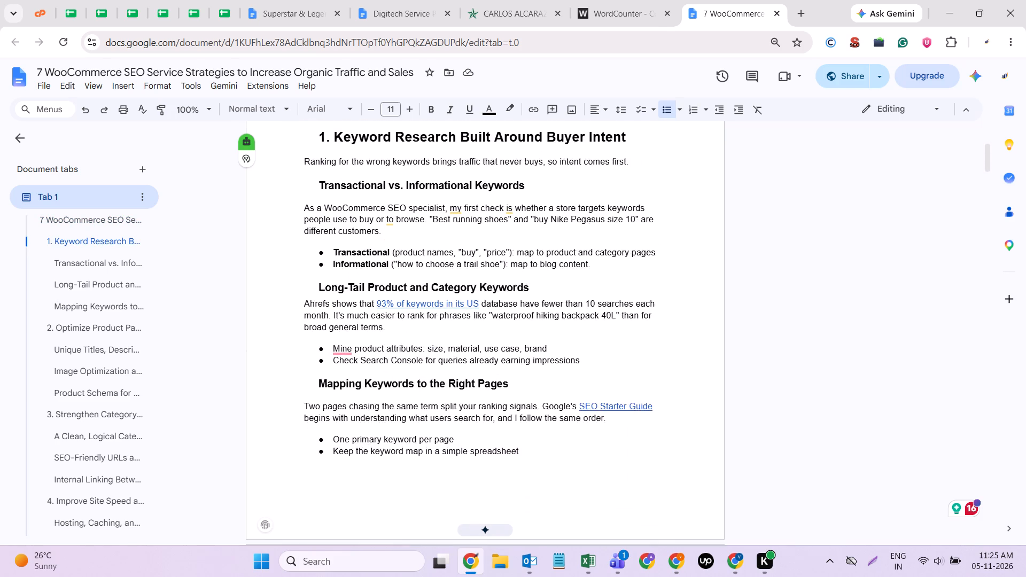
pyautogui.scroll(-4, 622, 331)
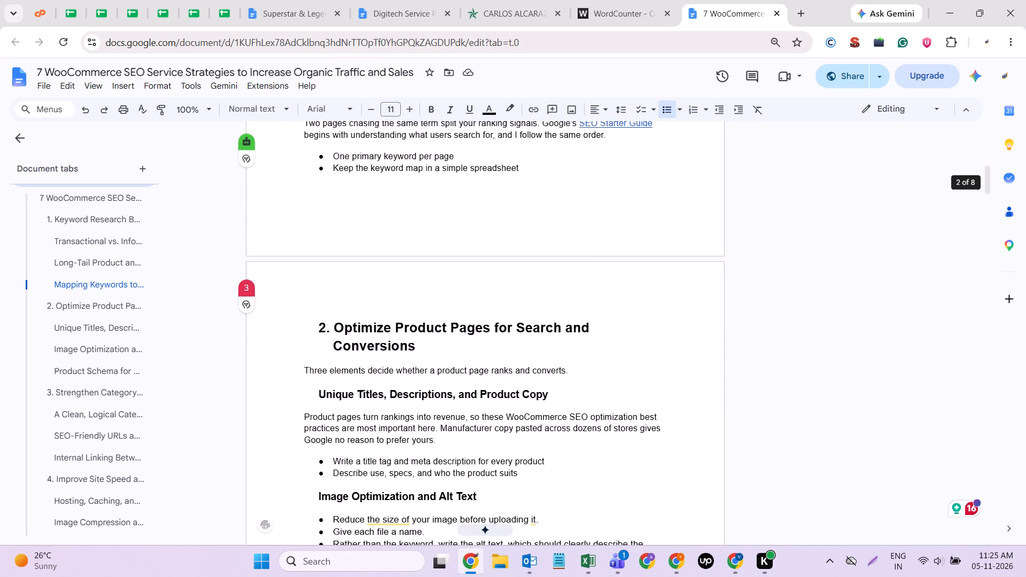
pyautogui.scroll(-1, 622, 331)
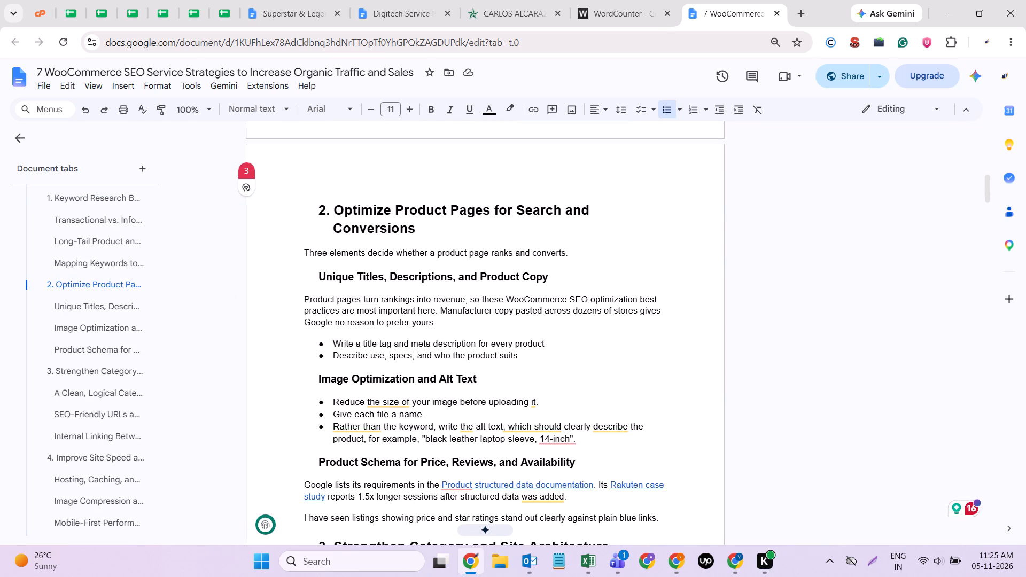
pyautogui.scroll(-3, 622, 331)
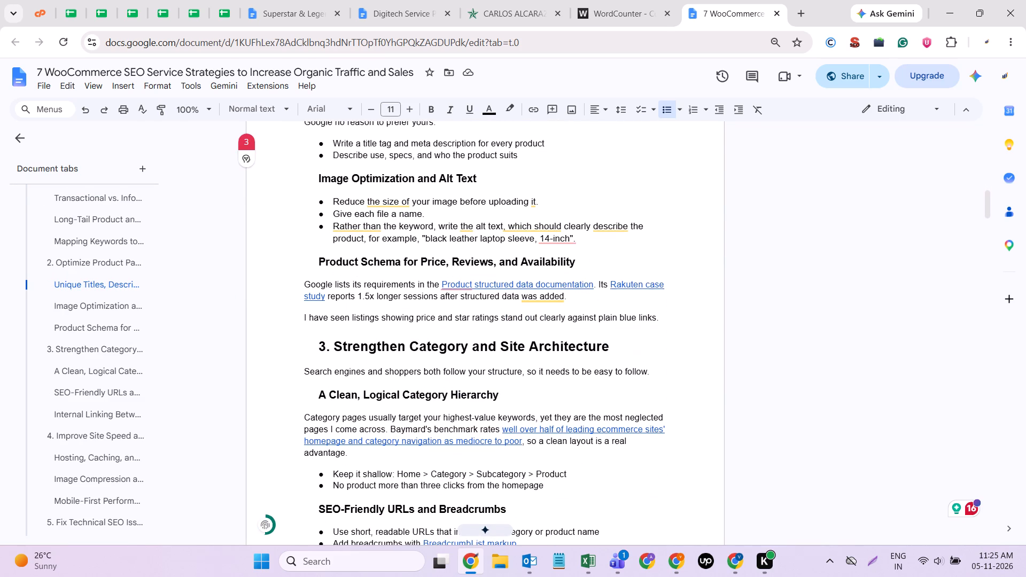
# Go back through section 2 to section 1 and recheck the headings and bullet lists.
pyautogui.scroll(3, 628, 337)
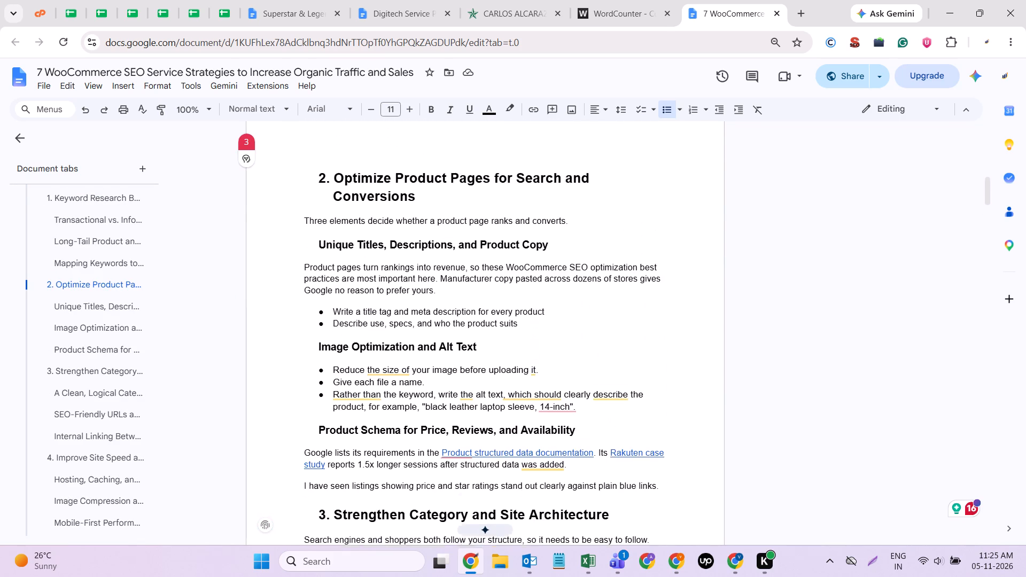
pyautogui.scroll(3, 628, 337)
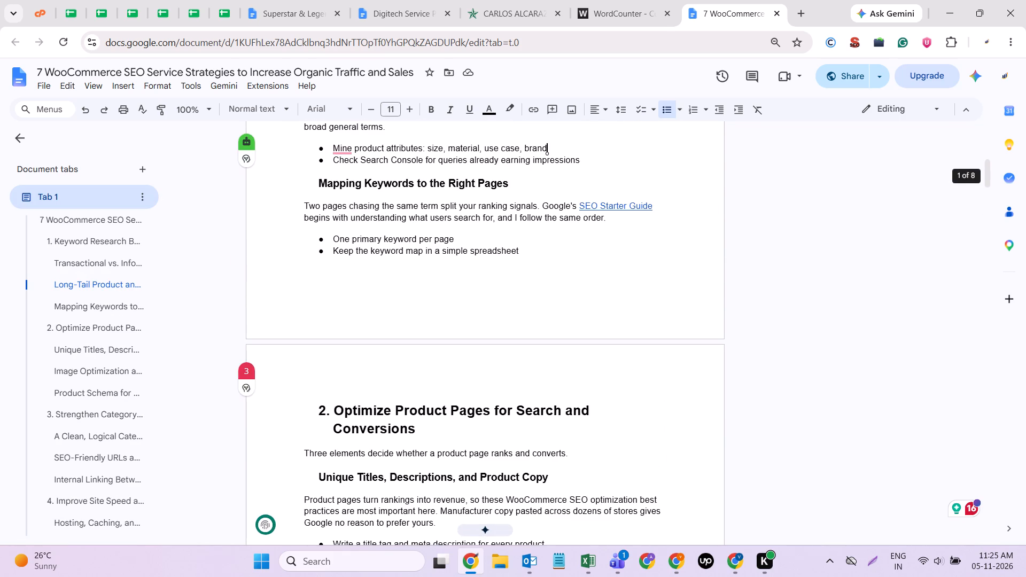
pyautogui.scroll(4, 628, 337)
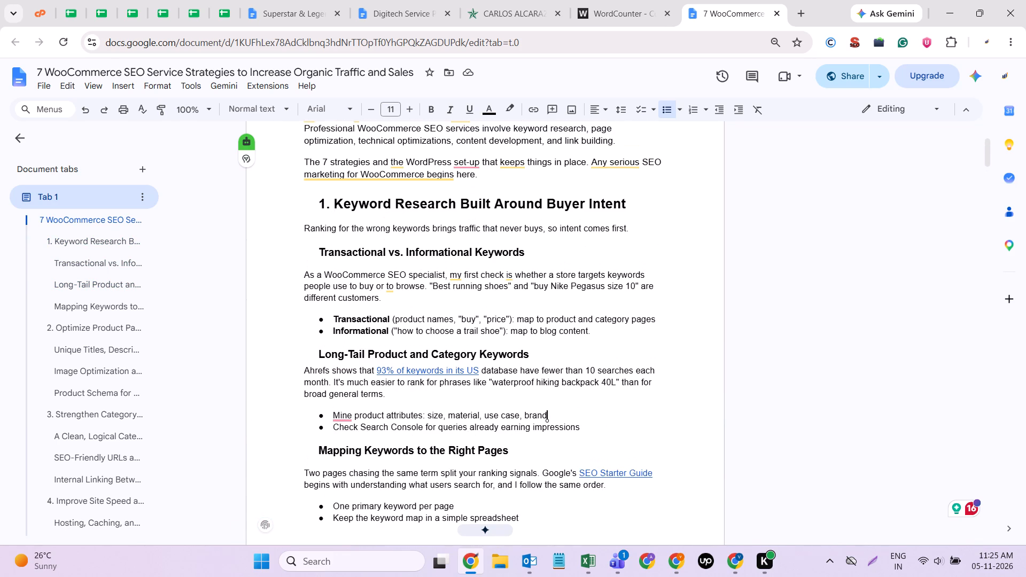
# Review the rest of section 1 and section 2's headings and bullet lists on product pages.
pyautogui.scroll(-7, 618, 344)
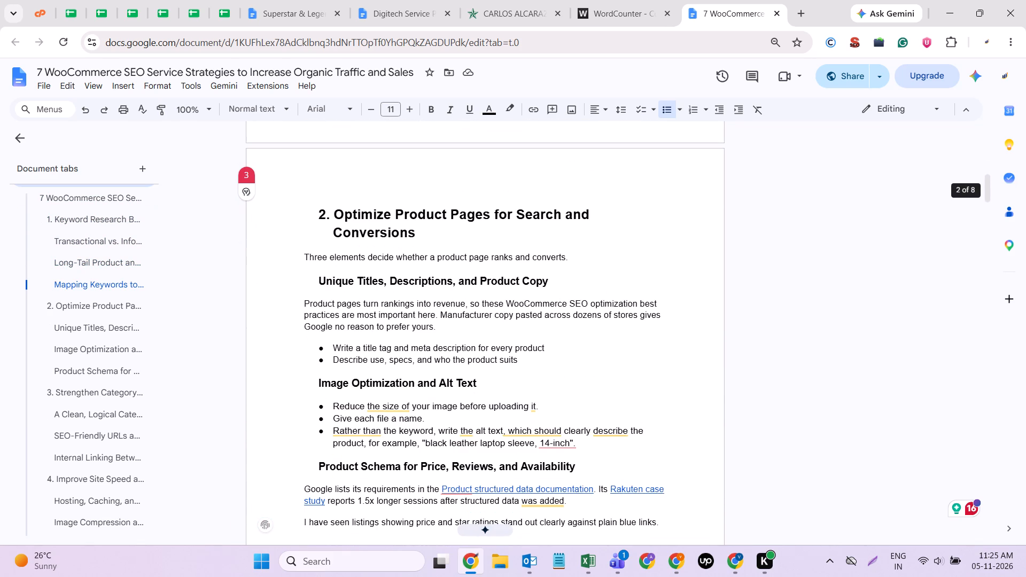
# Go back through section 1 to the article's title and read the introduction paragraphs.
pyautogui.scroll(3, 621, 338)
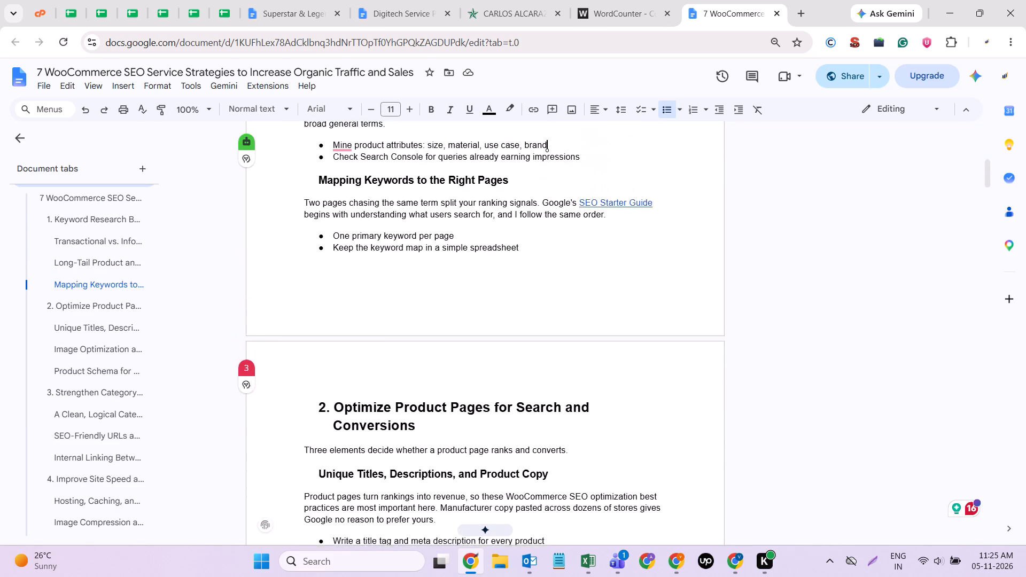
pyautogui.scroll(5, 621, 338)
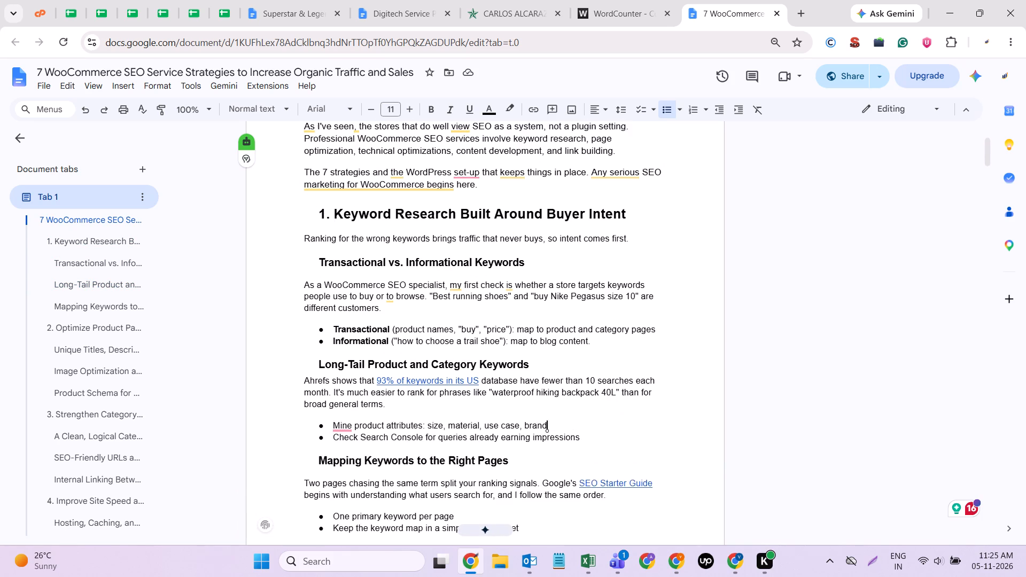
pyautogui.scroll(2, 621, 338)
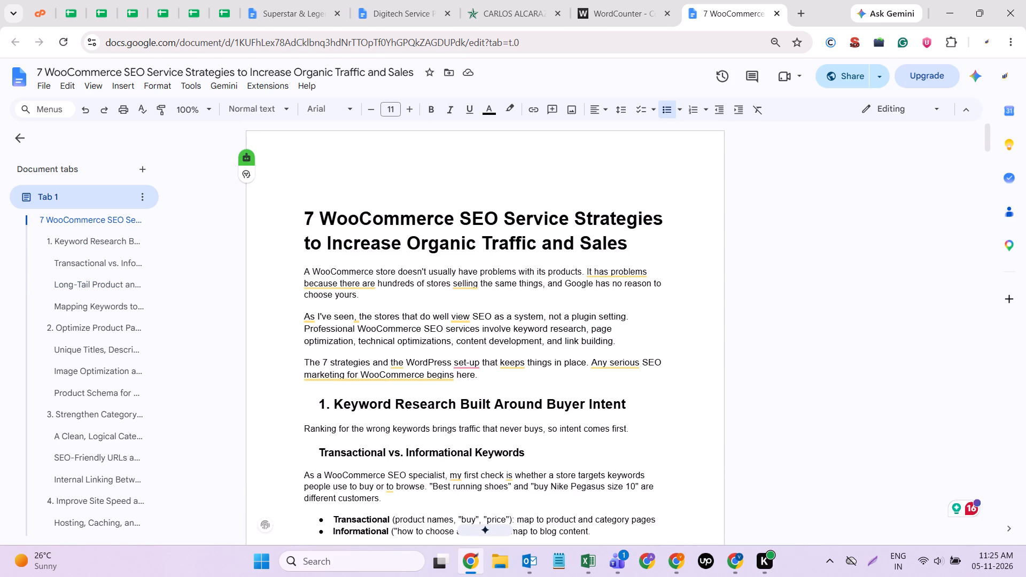
pyautogui.scroll(-1, 638, 325)
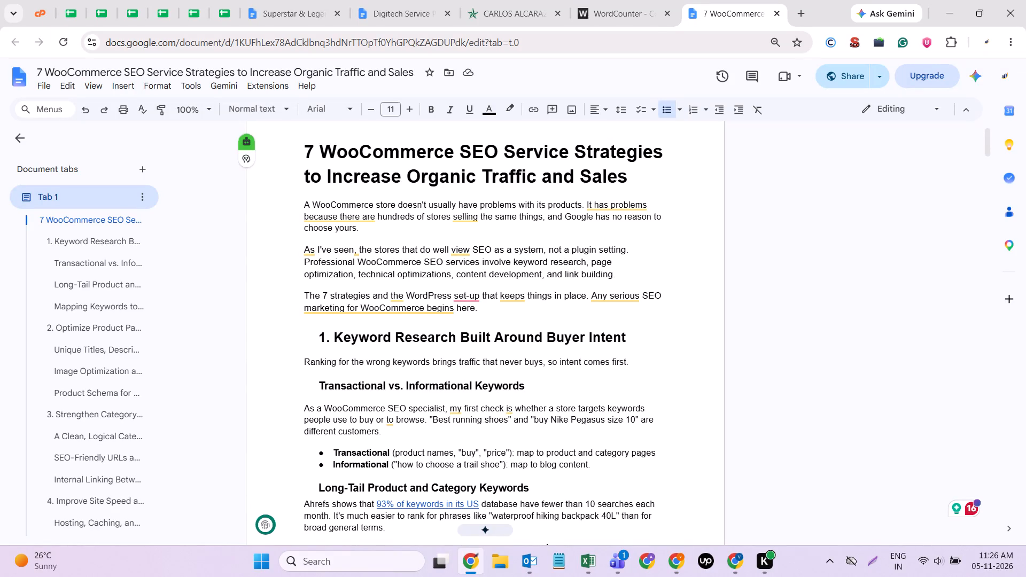
pyautogui.scroll(1, 662, 339)
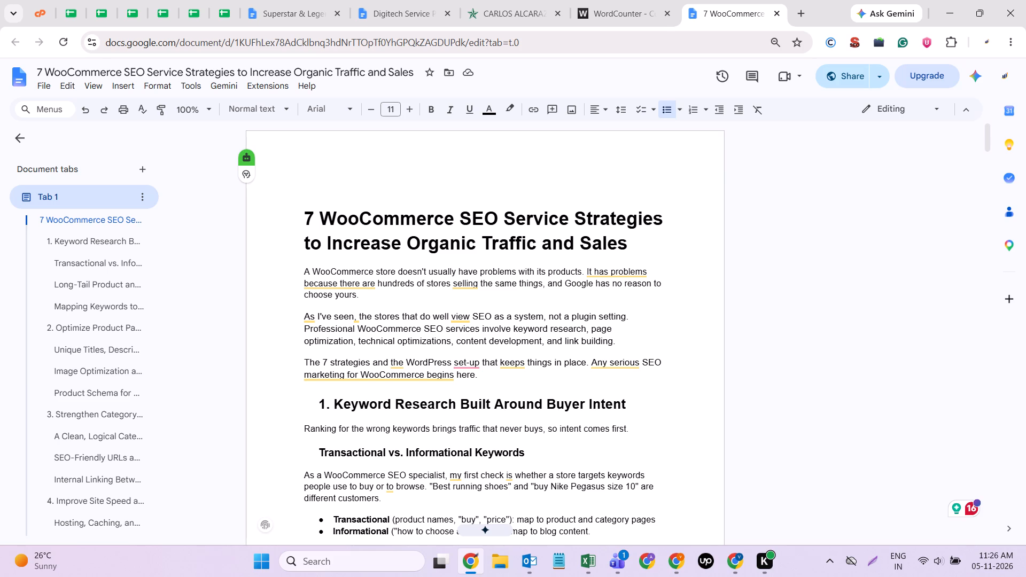
# Change "I've" to "we've" in the introduction's second paragraph so it opens with "As we've seen".
pyautogui.click(331, 317)
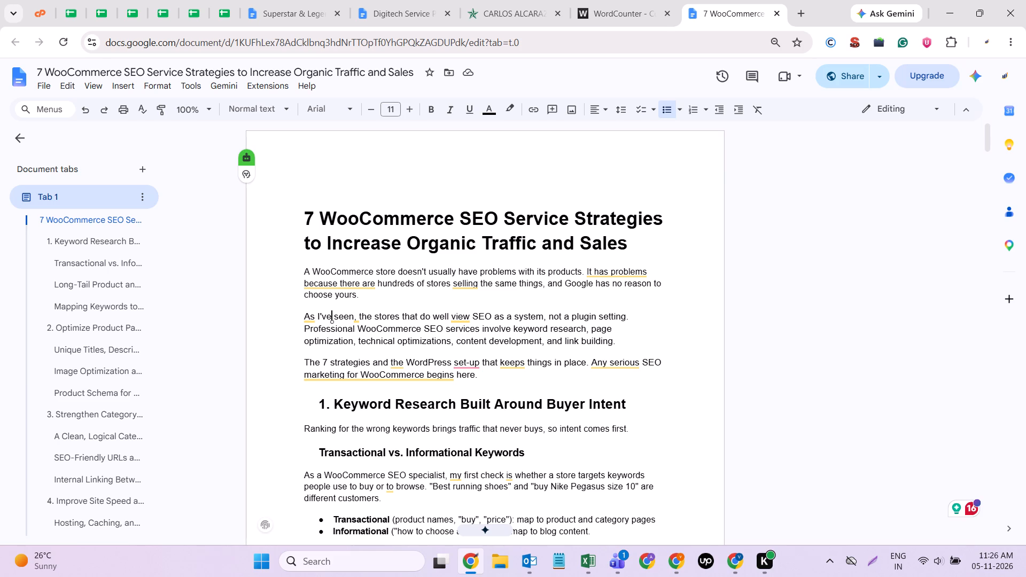
pyautogui.click(327, 317)
pyautogui.click(323, 319)
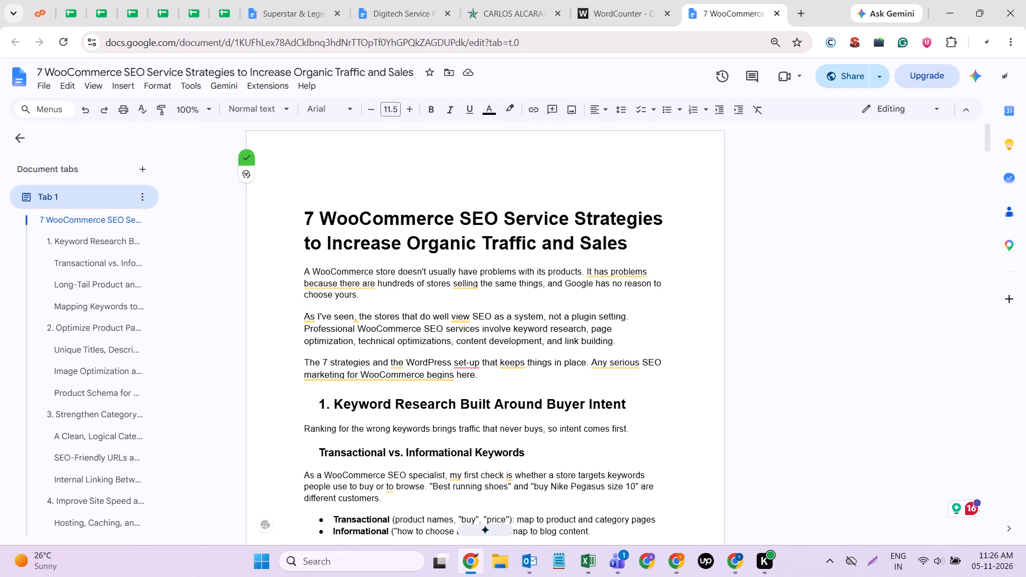
pyautogui.press('BackSpace')
pyautogui.press('BackSpace')
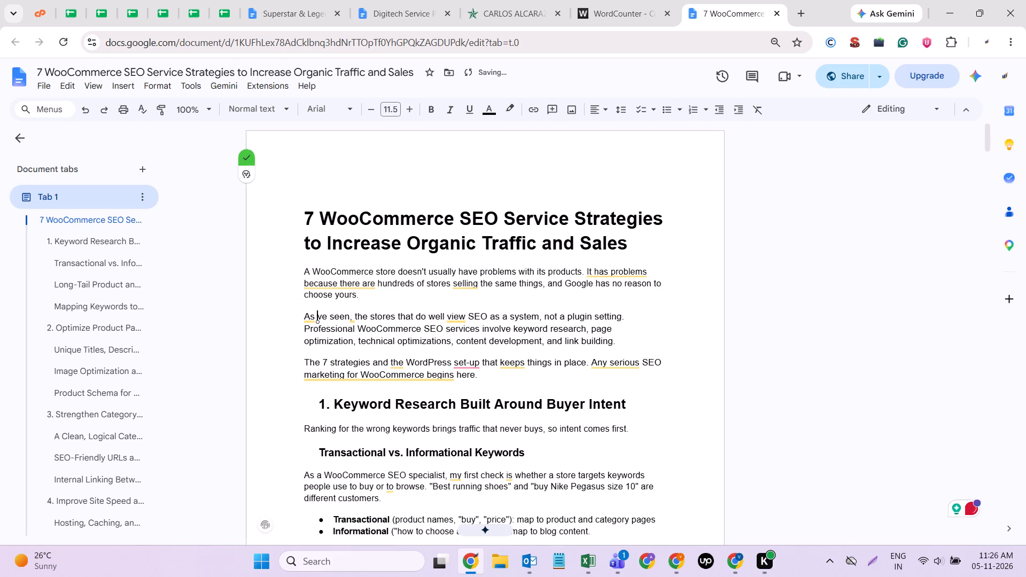
pyautogui.write("we'")
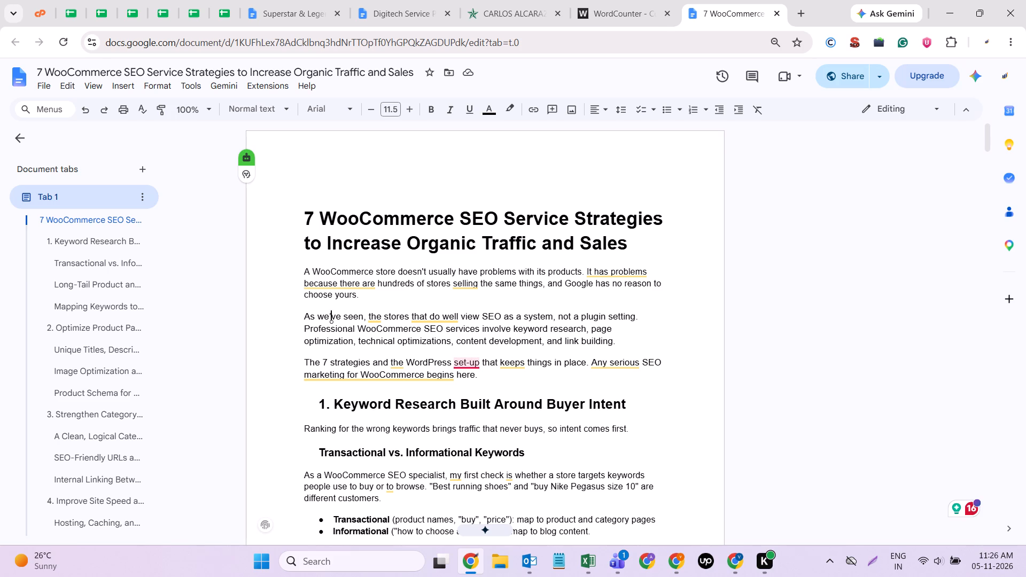
# Correct "set-up" to "setup" in the introduction's third paragraph using the grammar checker's suggestion.
pyautogui.click(475, 385)
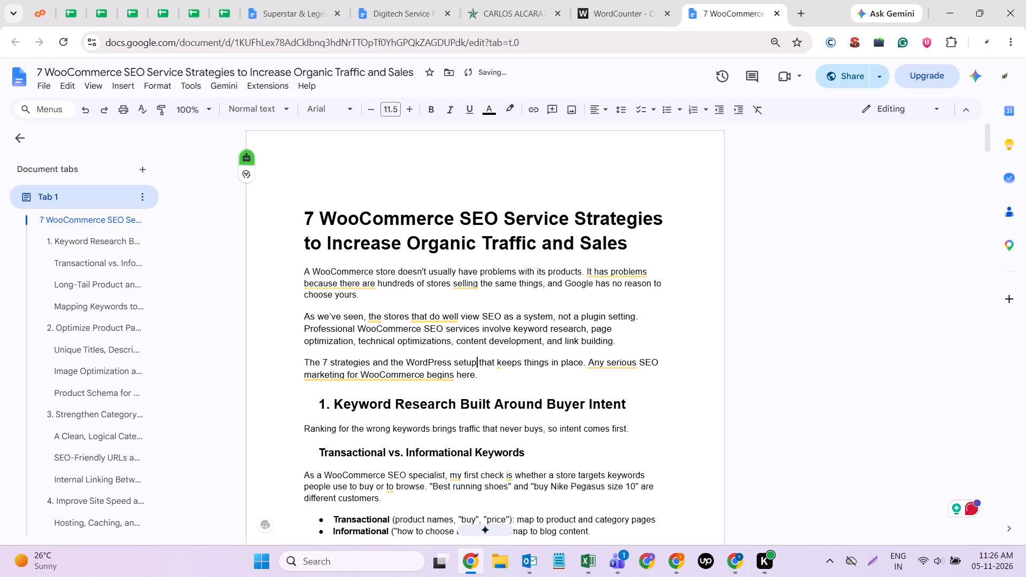
pyautogui.click(264, 330)
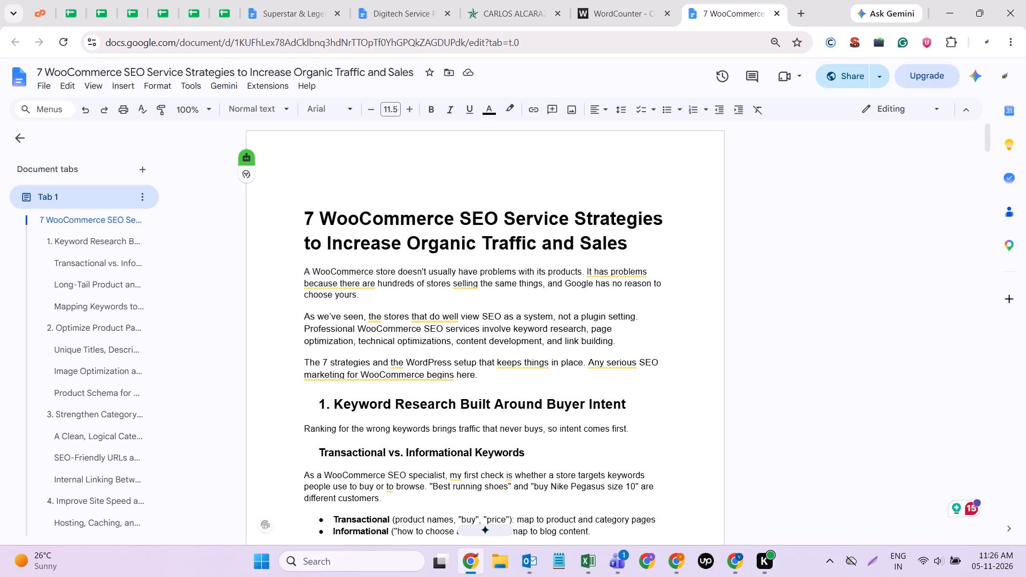
# Replace "The 7" with "We have some" at the start of the introduction's third paragraph.
pyautogui.moveTo(328, 365); pyautogui.dragTo(308, 370)
pyautogui.moveTo(308, 370); pyautogui.dragTo(303, 368)
pyautogui.write('We have some')
pyautogui.press('Right')
pyautogui.press('Right')
pyautogui.press('Right')
pyautogui.press('Right')
pyautogui.press('Right')
pyautogui.press('Right')
pyautogui.press('Right')
pyautogui.press('Right')
pyautogui.press('Right')
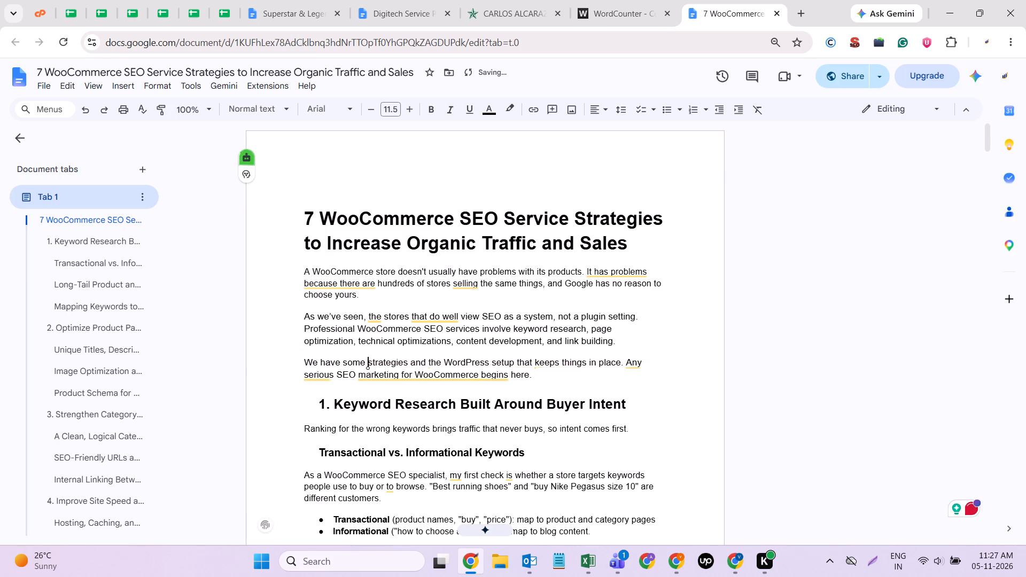
pyautogui.press('Right')
pyautogui.press('Right')
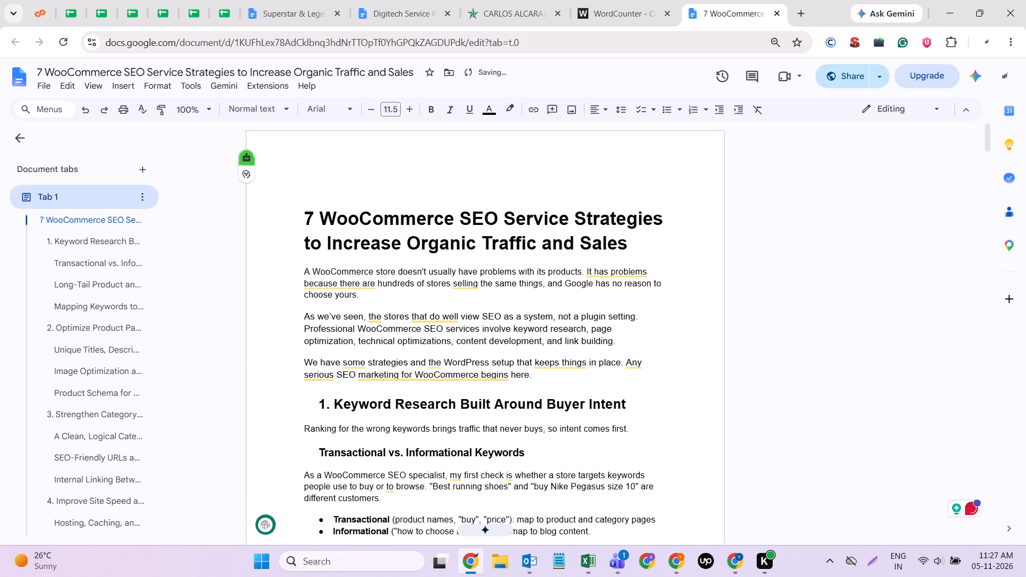
pyautogui.press('Right')
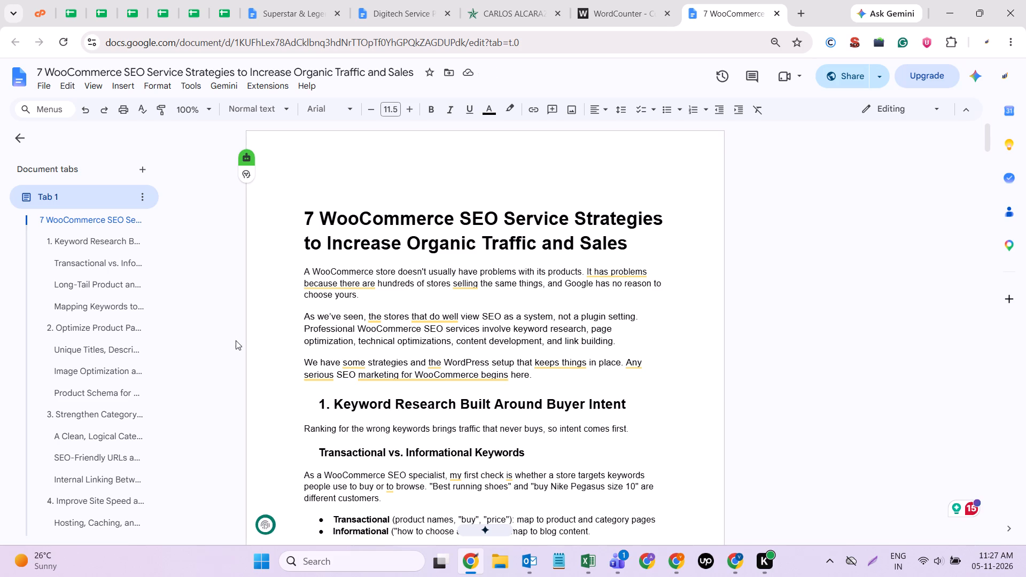
# Replace "Any serious" with "And the" at the start of the introduction's last sentence.
pyautogui.scroll(-1, 281, 346)
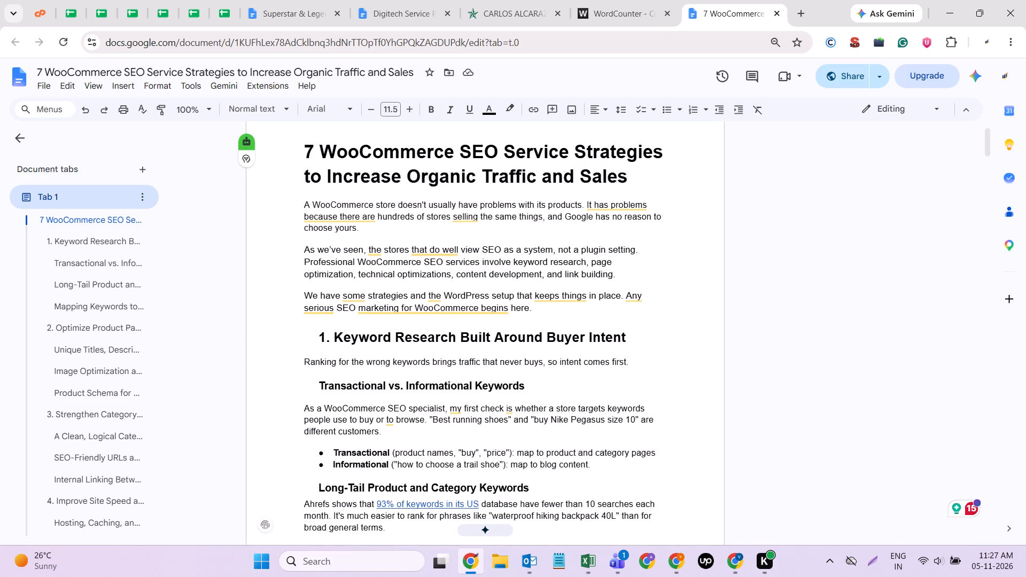
pyautogui.scroll(-1, 281, 346)
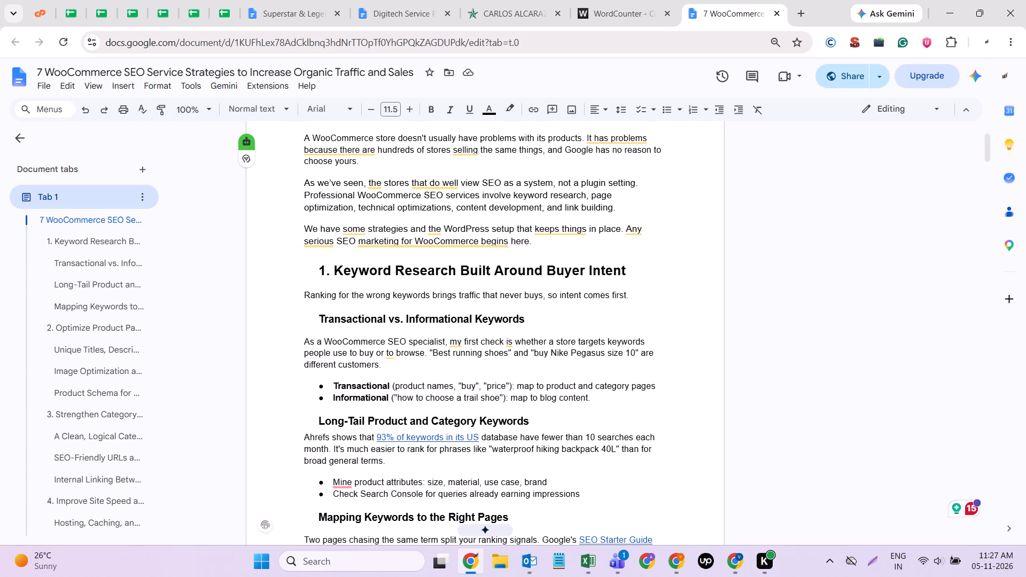
pyautogui.moveTo(626, 230); pyautogui.dragTo(577, 235)
pyautogui.moveTo(577, 235); pyautogui.dragTo(332, 240)
pyautogui.write('And the')
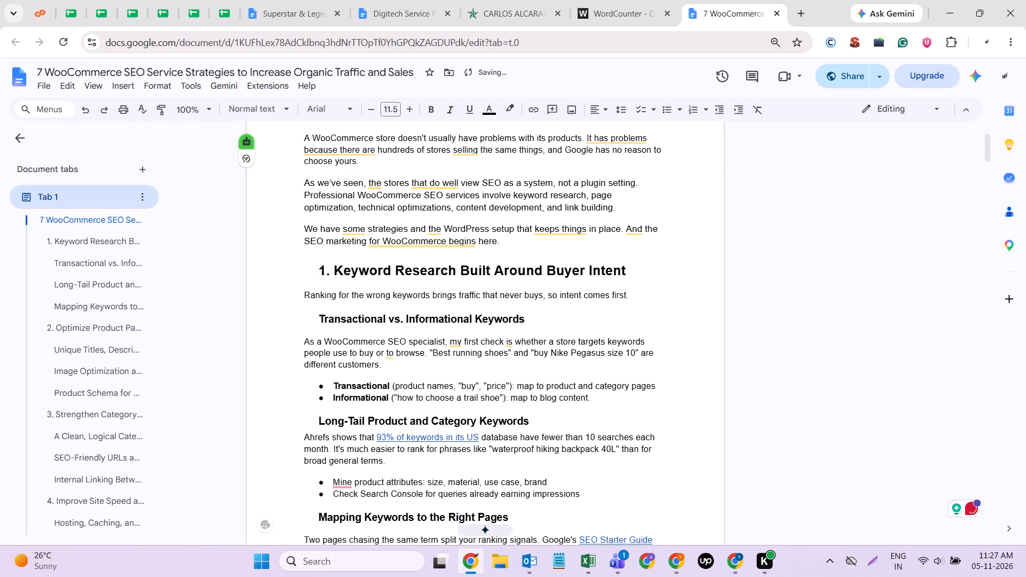
pyautogui.click(573, 251)
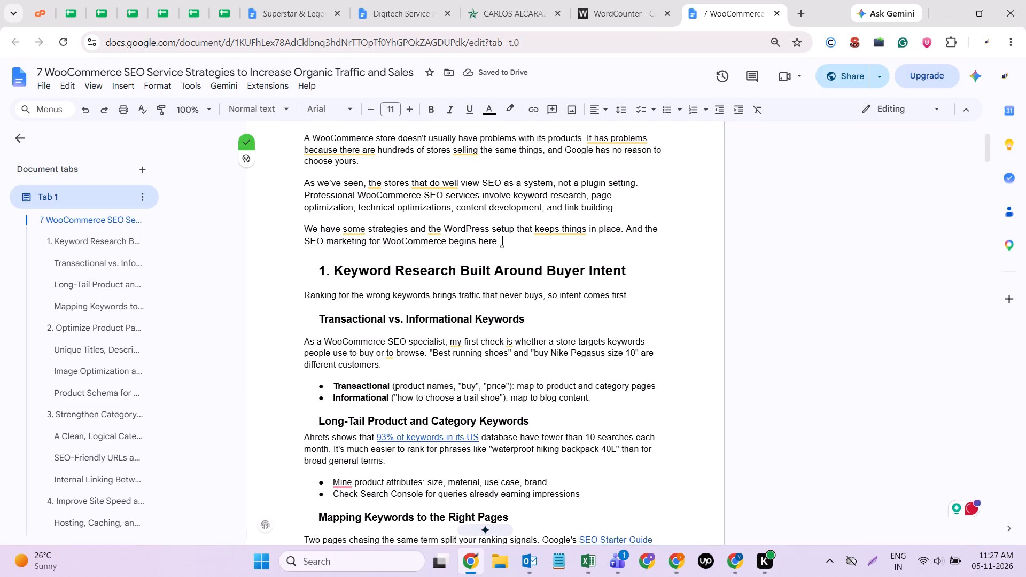
# Review section 1's keyword subsections, preview the "93% of keywords in its US" link, and continue reading through section 2.
pyautogui.scroll(-2, 573, 251)
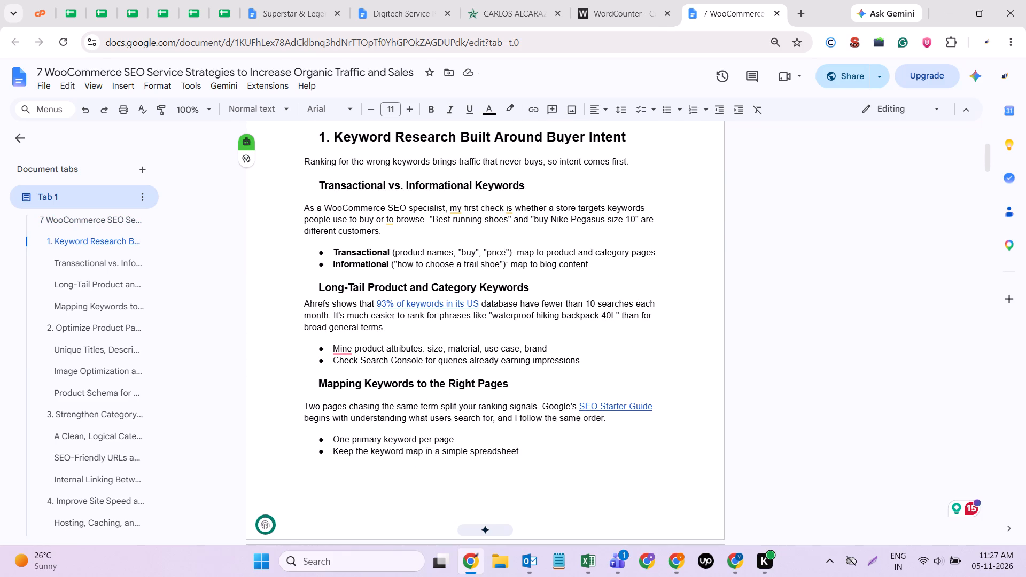
pyautogui.scroll(-1, 594, 235)
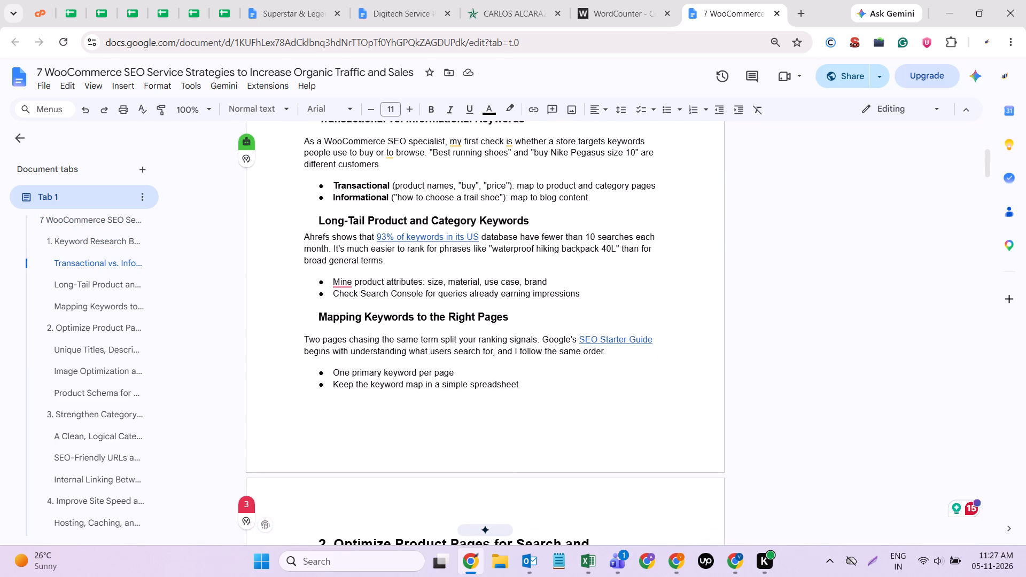
pyautogui.click(412, 236)
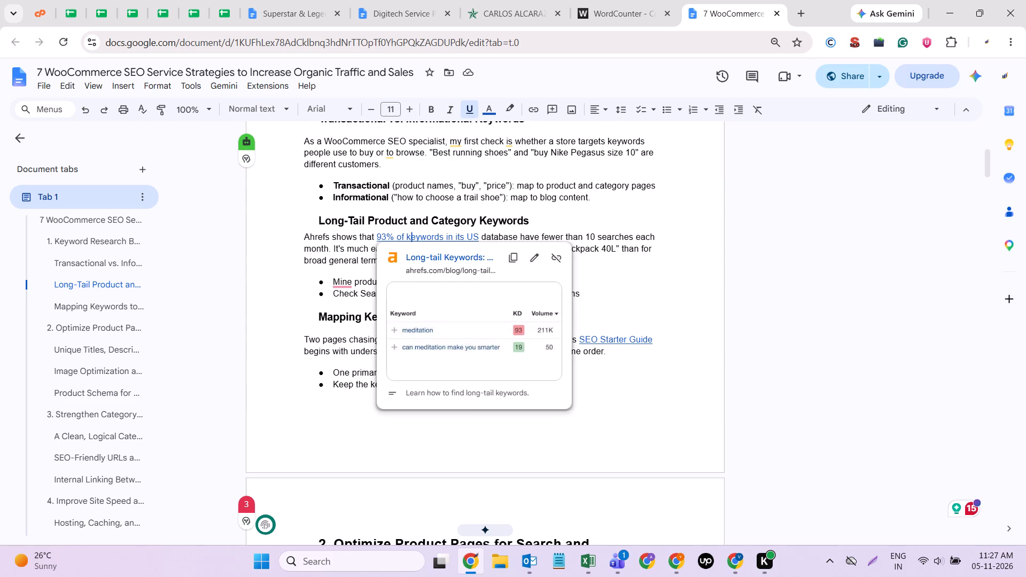
pyautogui.click(593, 218)
pyautogui.scroll(-1, 593, 218)
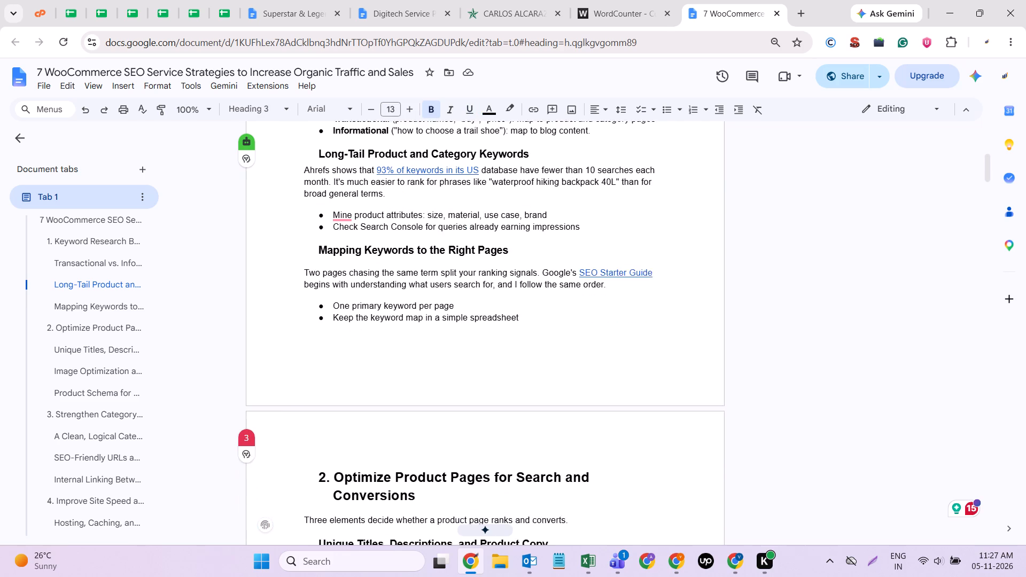
pyautogui.scroll(-1, 593, 218)
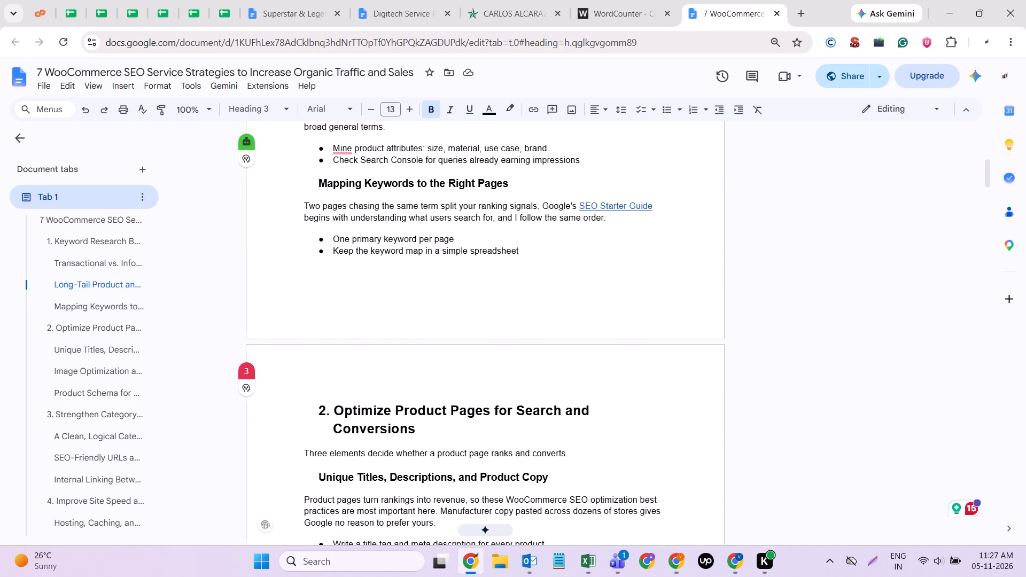
pyautogui.scroll(-3, 574, 236)
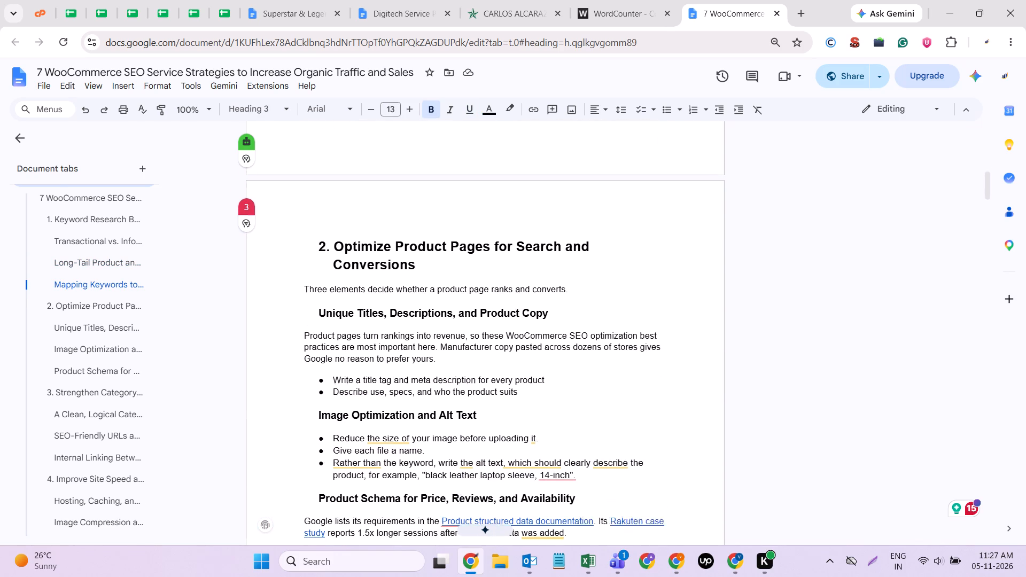
pyautogui.scroll(-1, 590, 235)
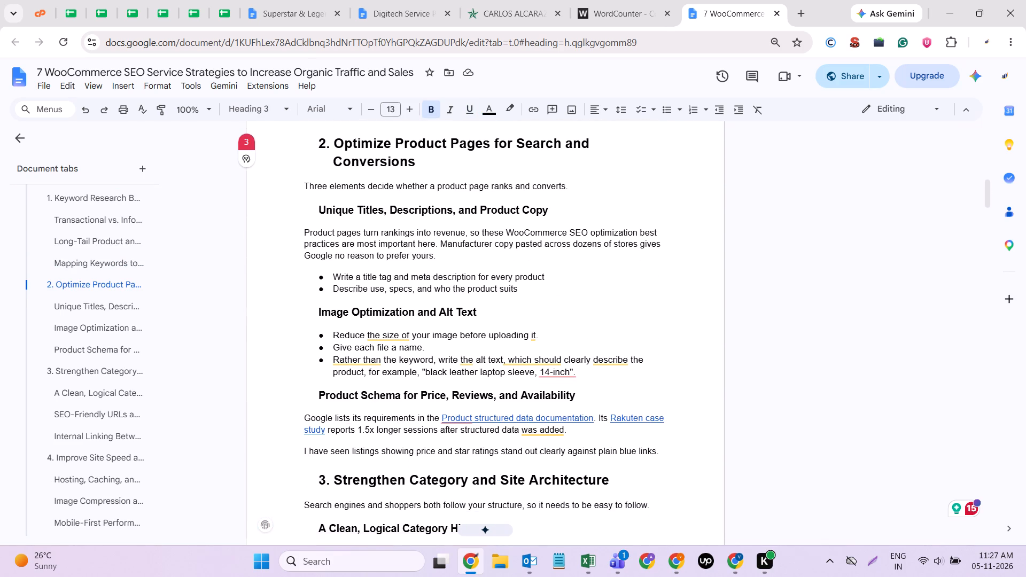
# Reread the "Mapping Keywords to the Right Pages" subsection and section 2's product page subsections, checking layout and wording into section 3.
pyautogui.scroll(4, 603, 213)
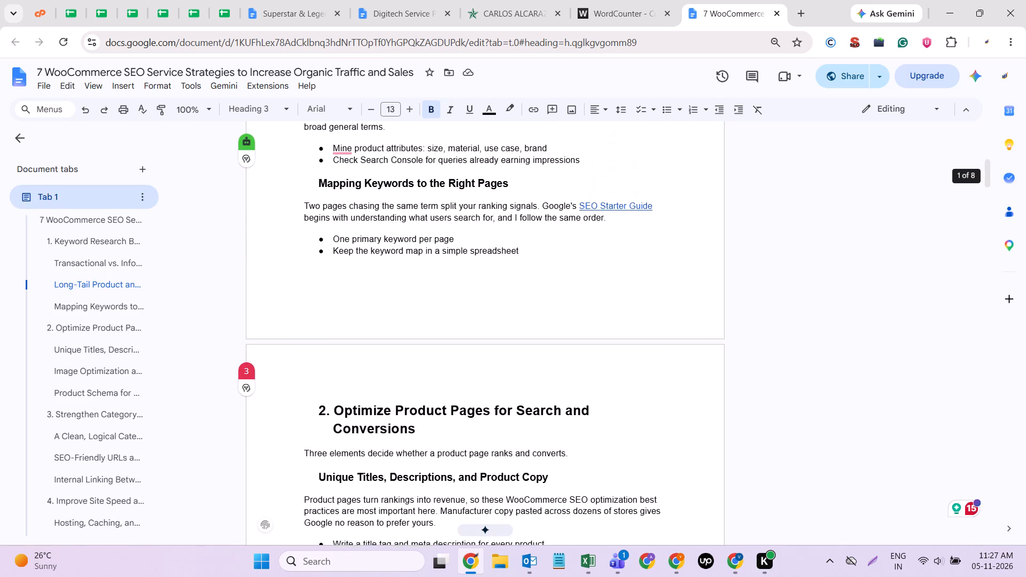
pyautogui.scroll(-4, 611, 223)
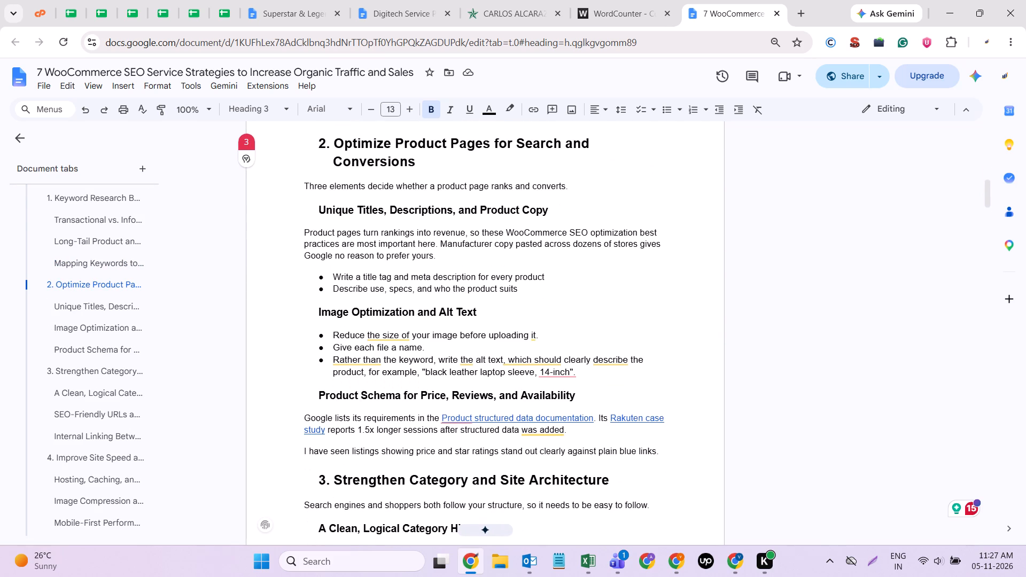
pyautogui.scroll(5, 609, 215)
pyautogui.scroll(-2, 616, 227)
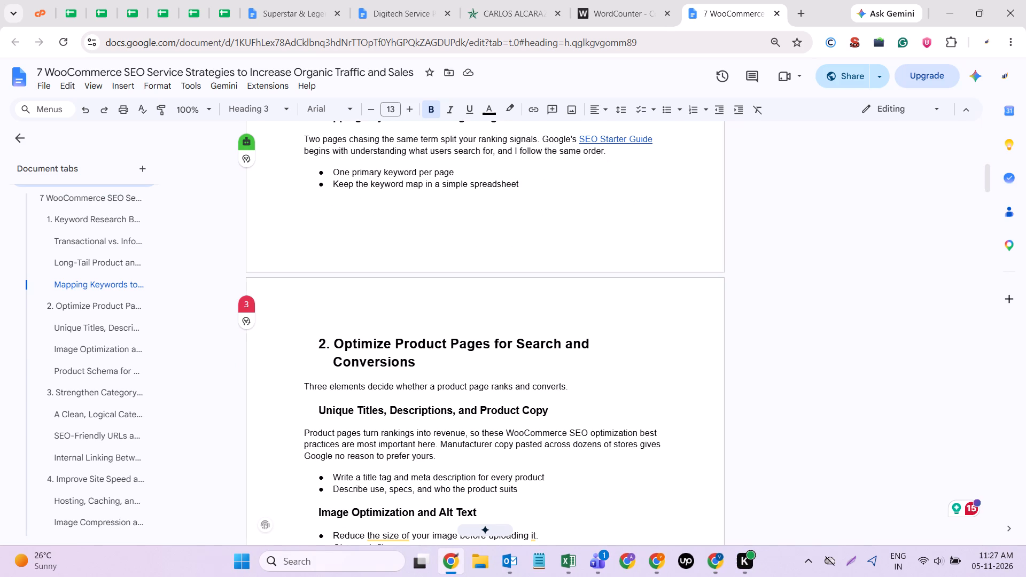
pyautogui.scroll(-3, 616, 227)
pyautogui.click(625, 208)
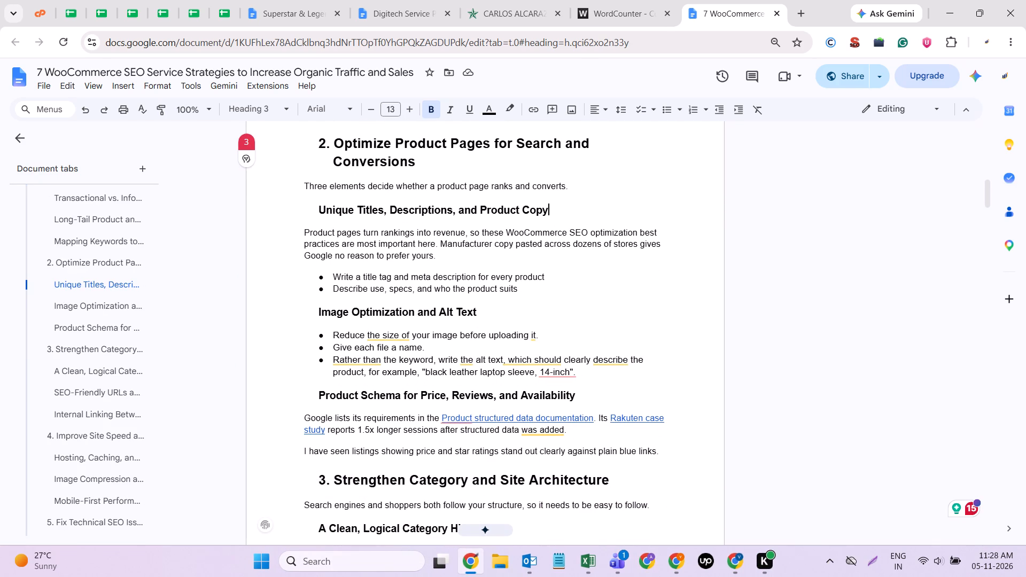
pyautogui.scroll(-1, 625, 208)
pyautogui.scroll(1, 621, 207)
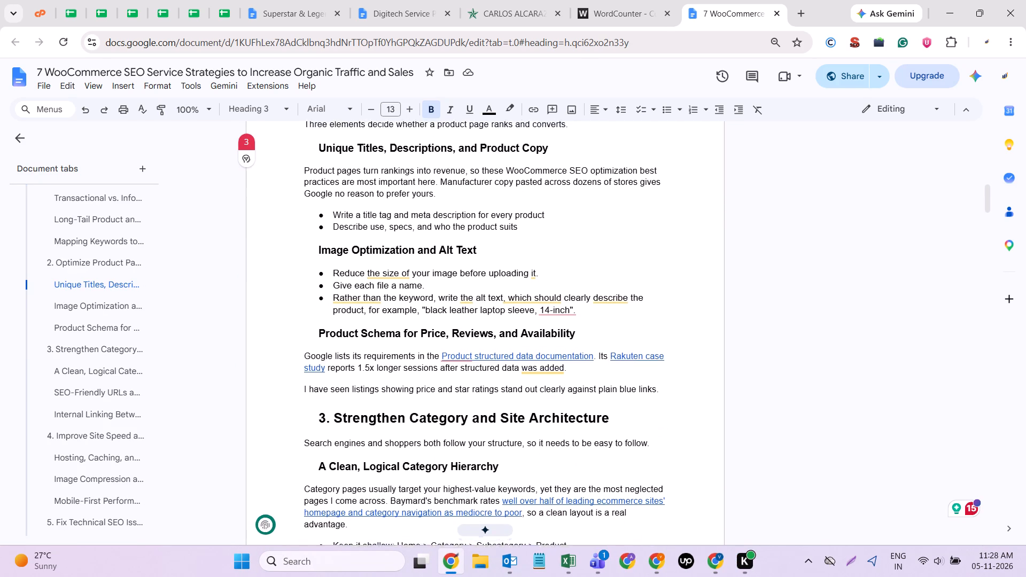
pyautogui.scroll(3, 621, 207)
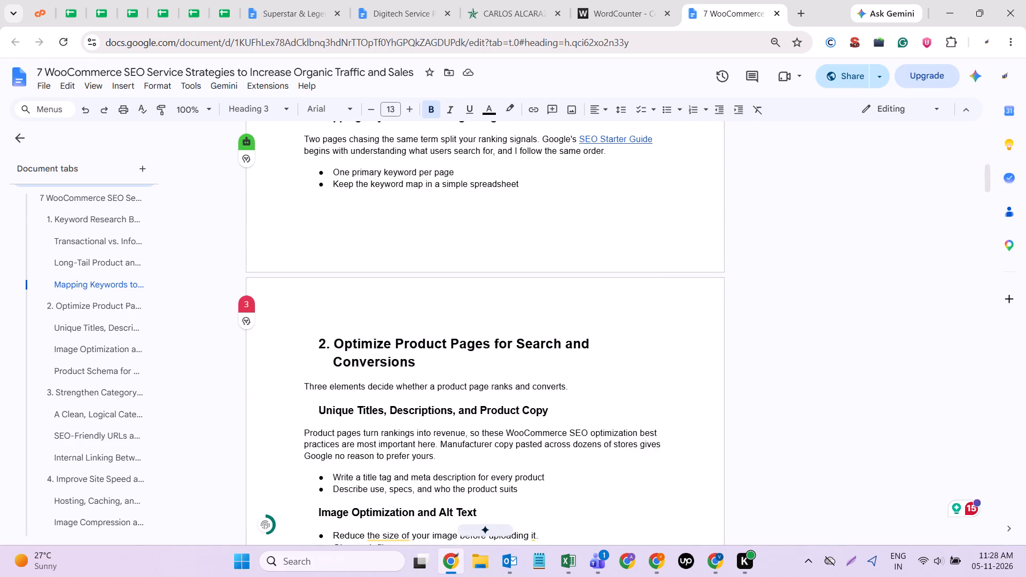
pyautogui.scroll(1, 621, 207)
pyautogui.scroll(-1, 627, 221)
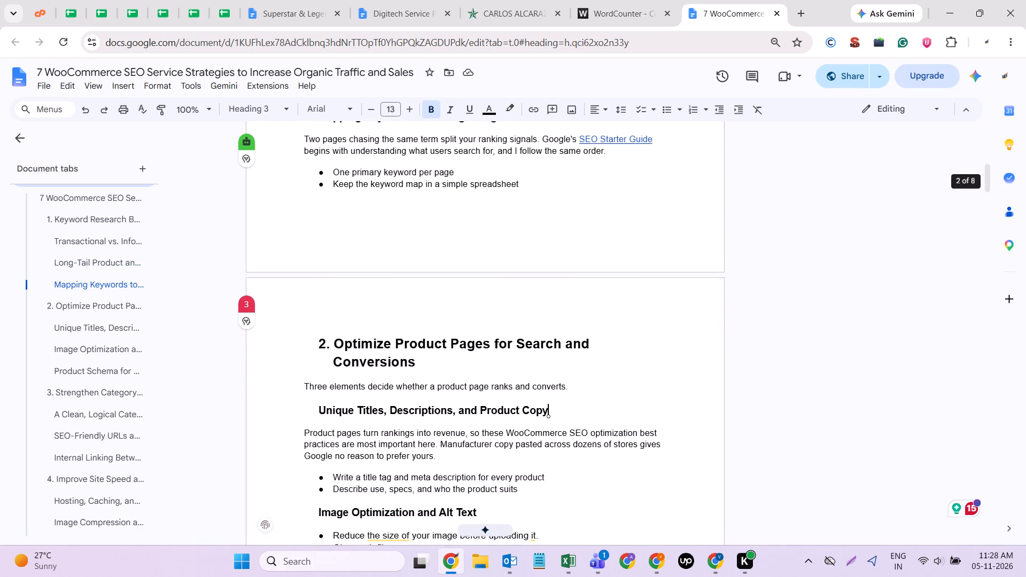
pyautogui.scroll(-3, 627, 221)
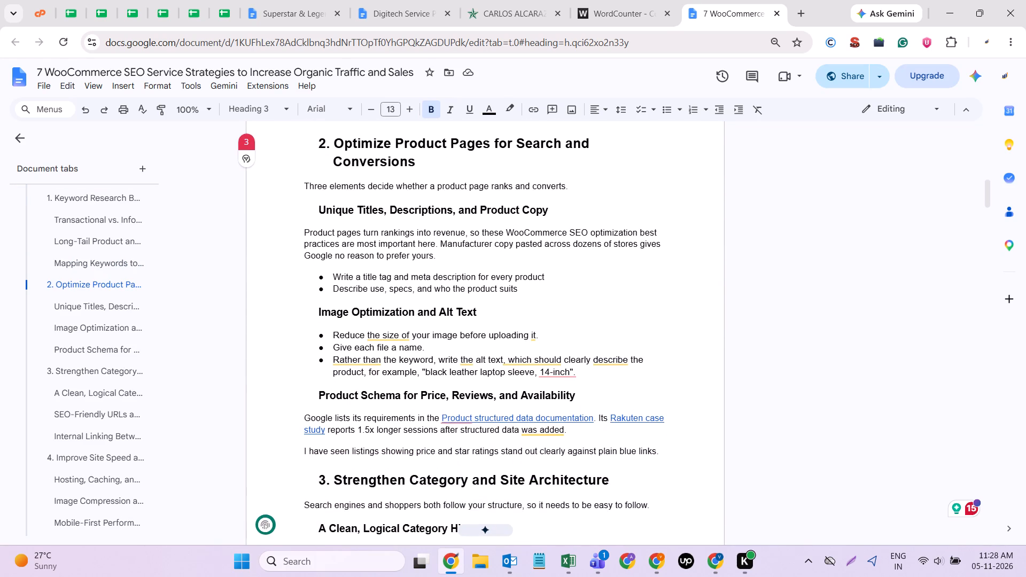
pyautogui.scroll(4, 621, 209)
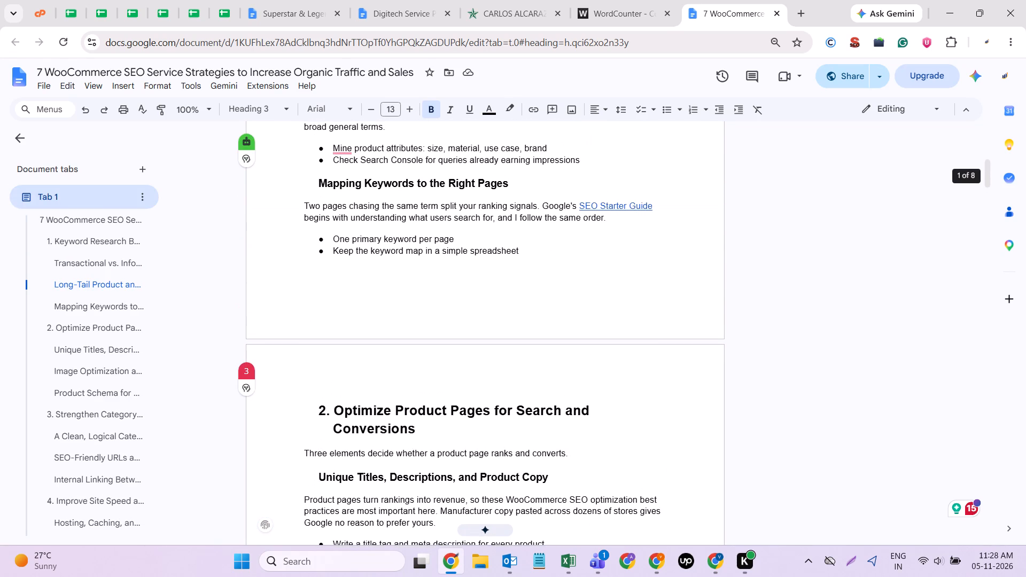
pyautogui.scroll(-4, 617, 220)
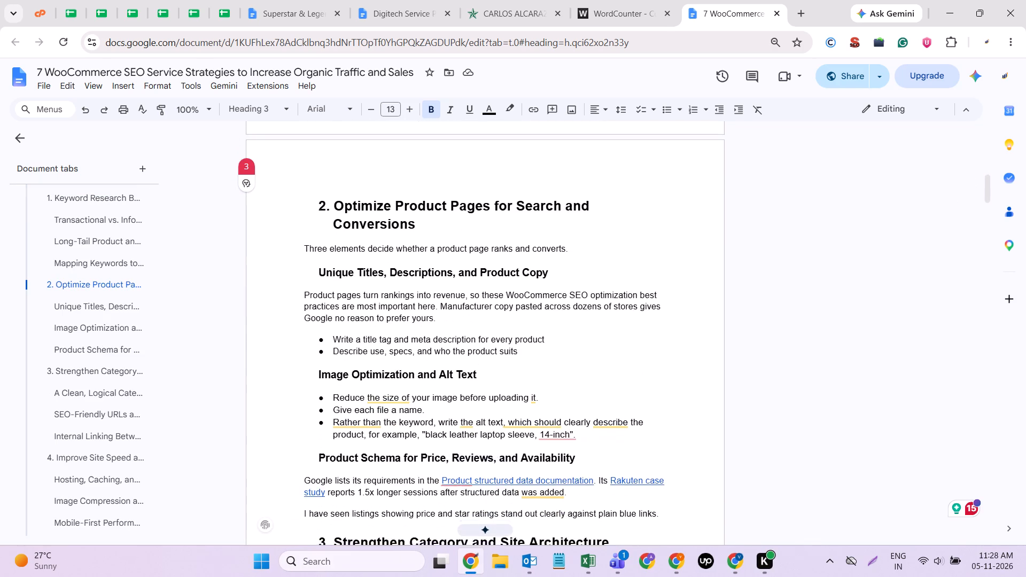
pyautogui.scroll(3, 626, 218)
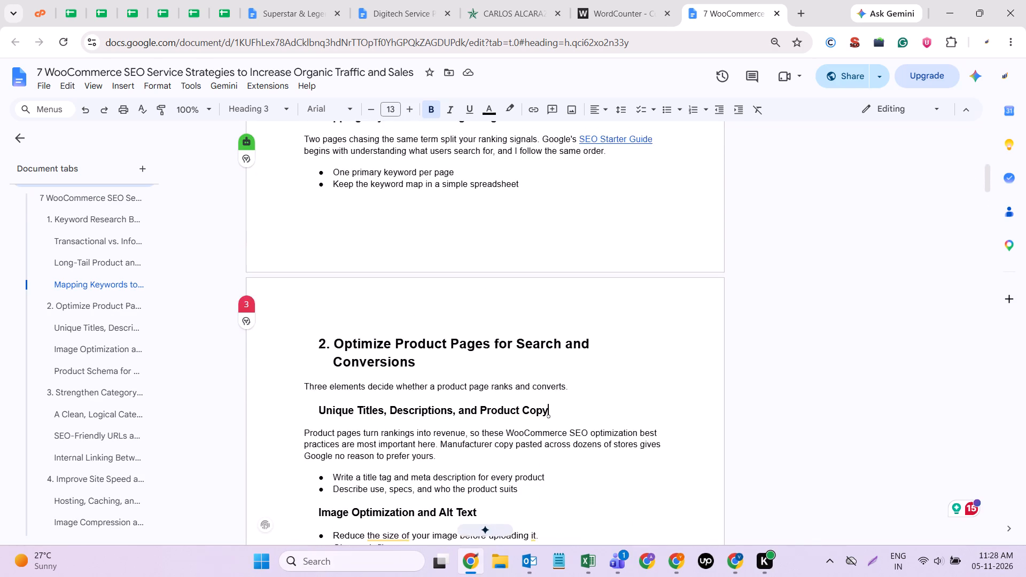
pyautogui.scroll(1, 626, 218)
pyautogui.scroll(-2, 623, 222)
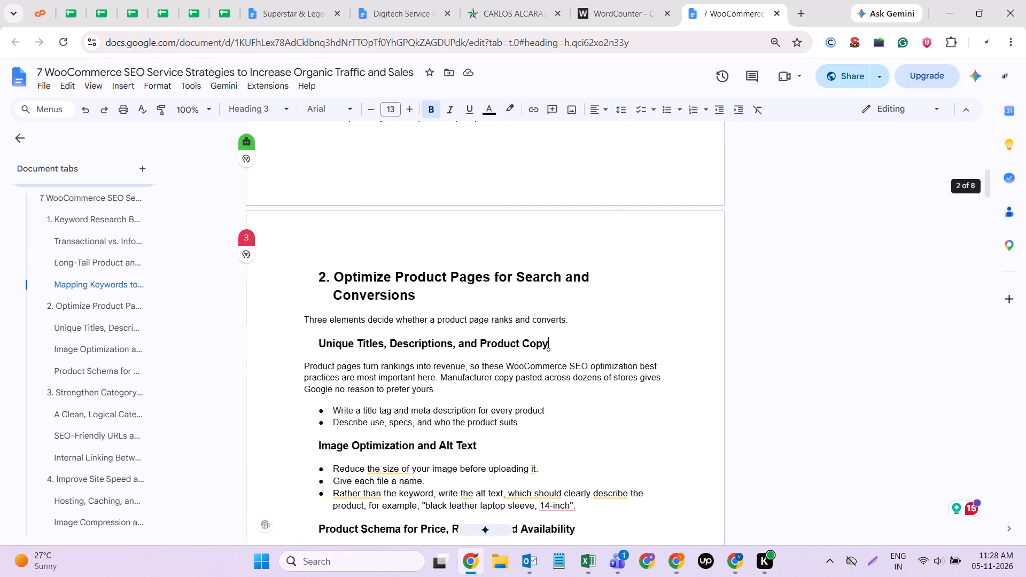
pyautogui.scroll(-3, 623, 222)
pyautogui.scroll(1, 623, 222)
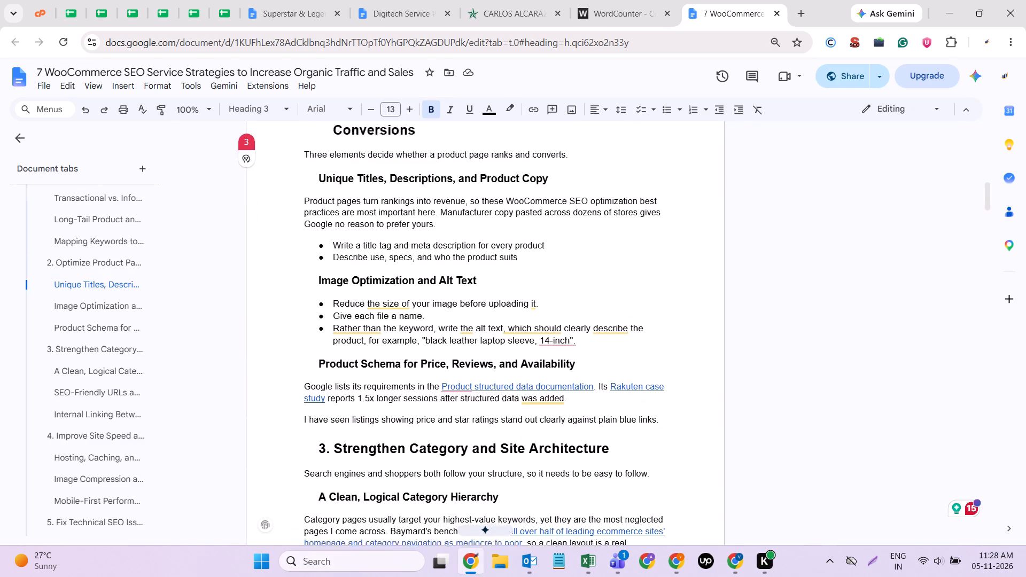
pyautogui.scroll(3, 613, 211)
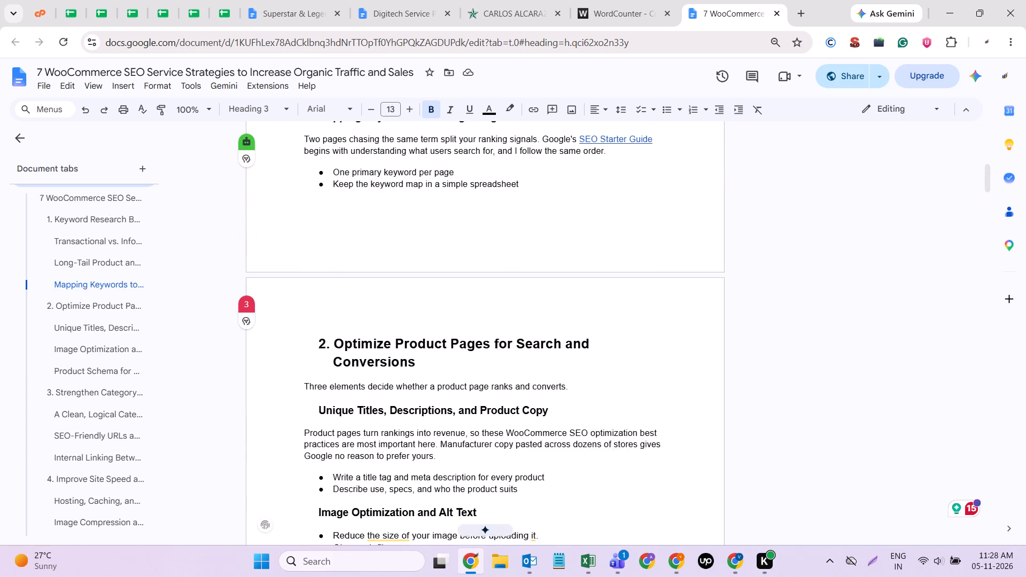
pyautogui.scroll(1, 613, 211)
pyautogui.scroll(-2, 618, 225)
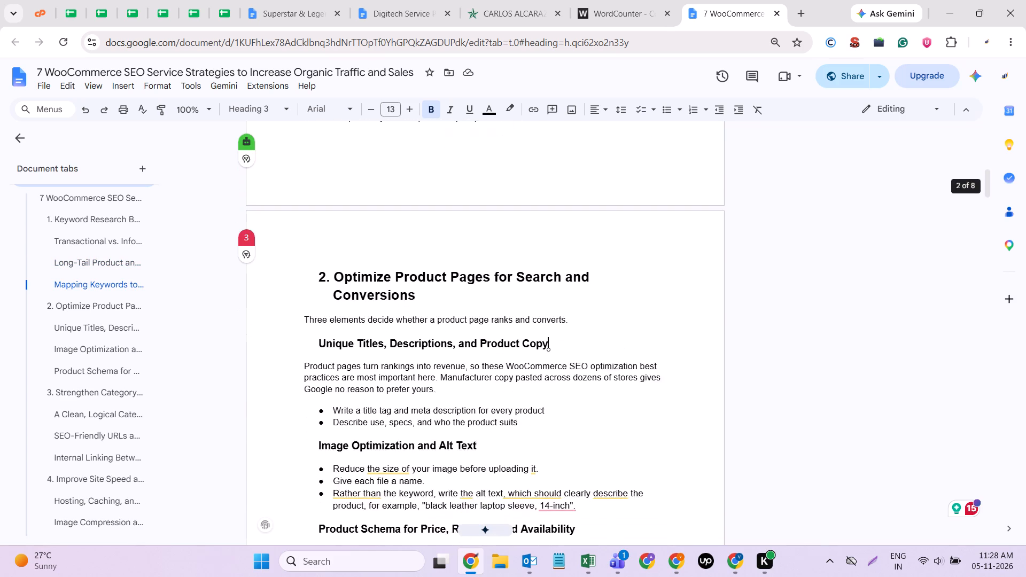
pyautogui.scroll(-3, 618, 225)
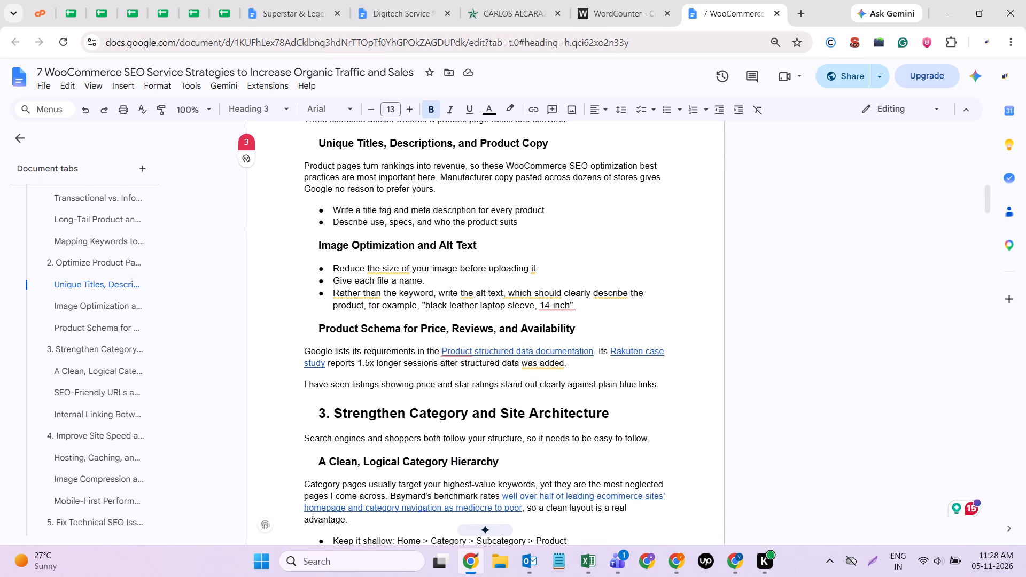
pyautogui.scroll(5, 620, 213)
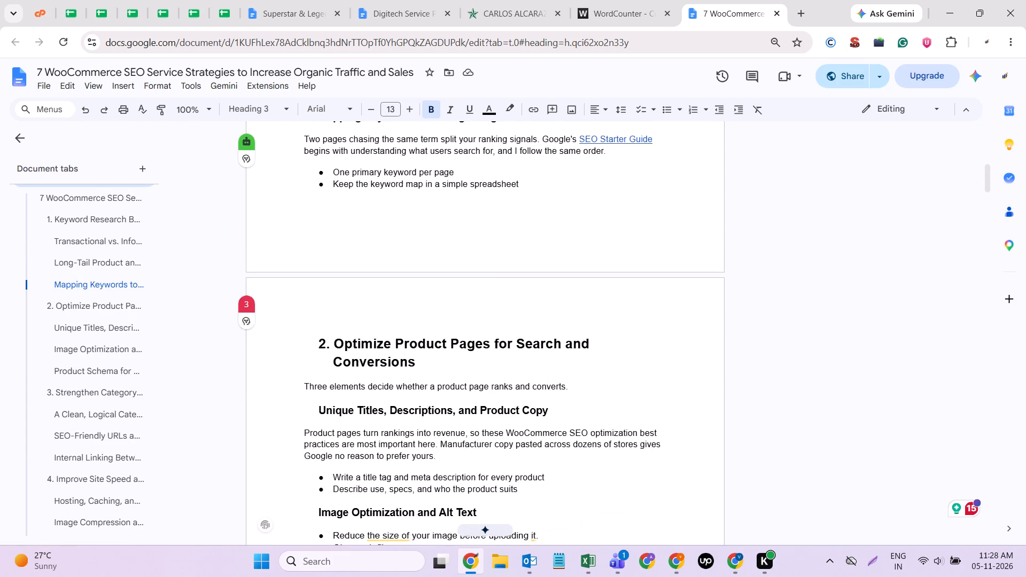
pyautogui.scroll(-2, 618, 221)
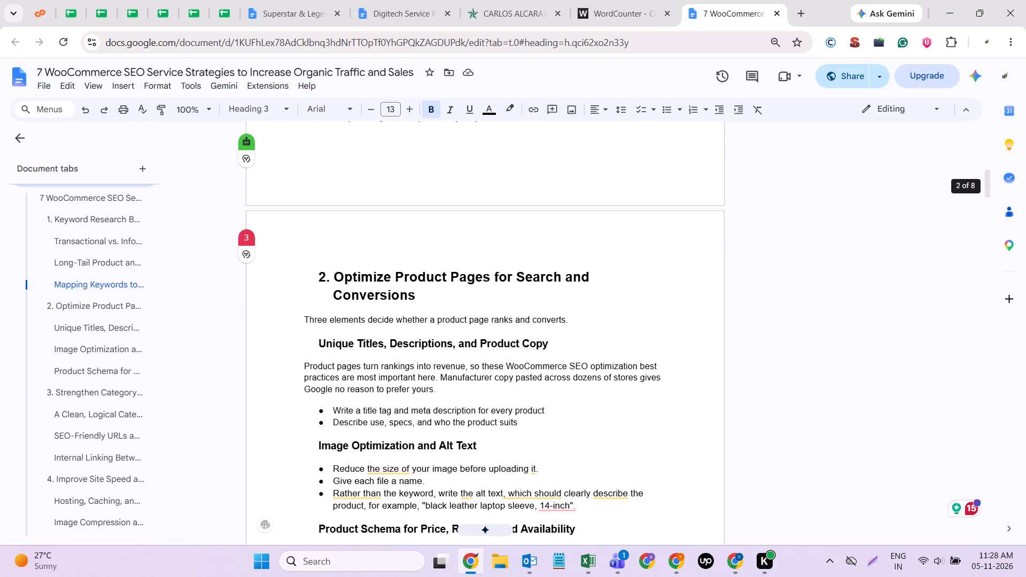
pyautogui.scroll(2, 618, 221)
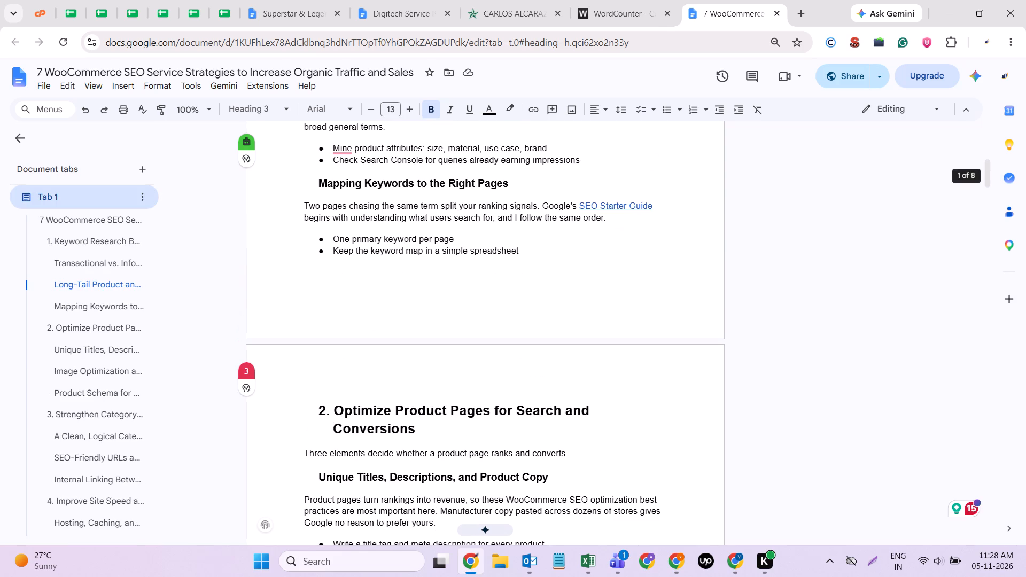
pyautogui.scroll(-6, 593, 256)
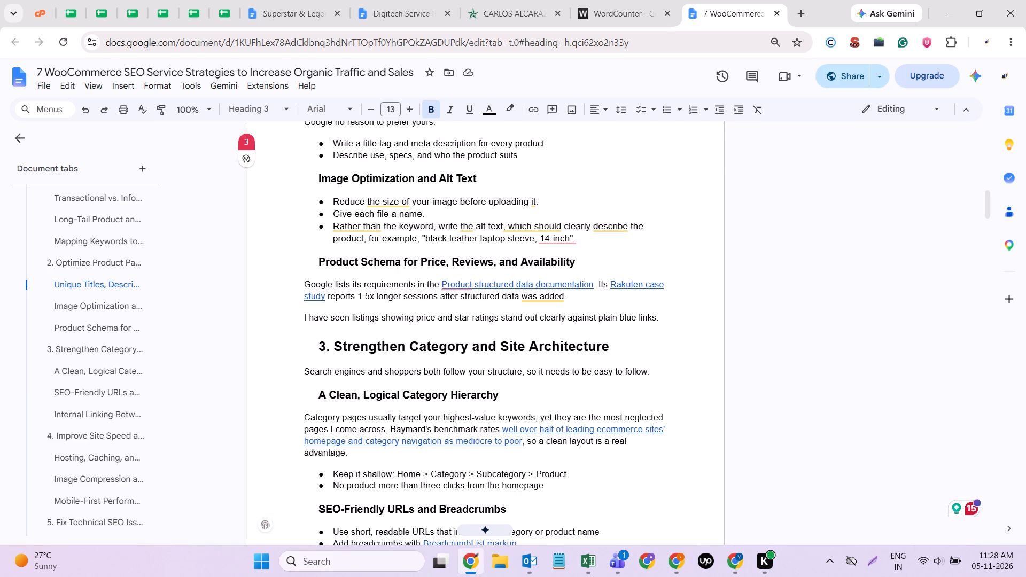
pyautogui.scroll(-1, 443, 296)
pyautogui.scroll(2, 443, 296)
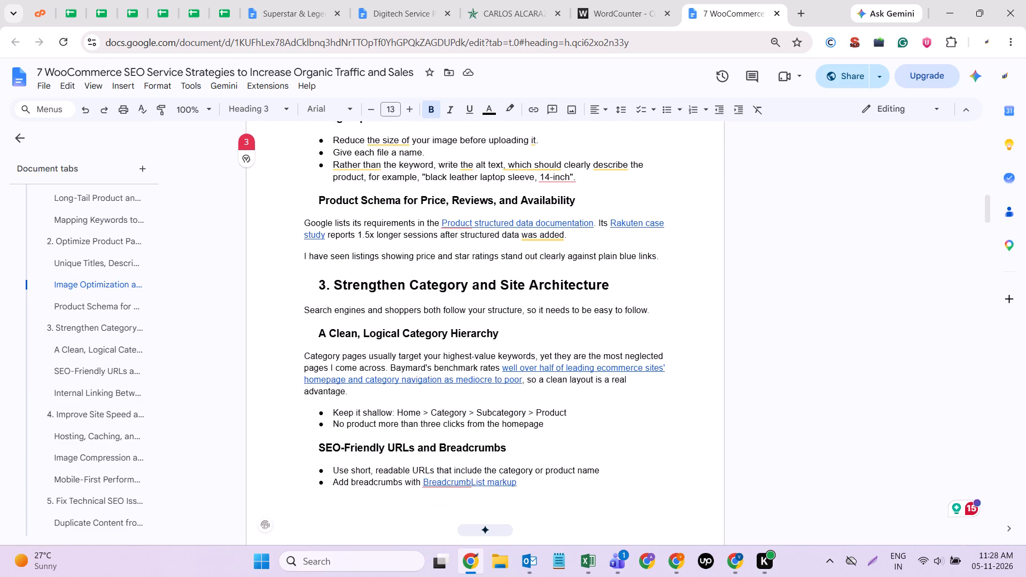
# Skim the article from the introduction through section 4 and preview the "Core Web Vitals" link under Mobile-First Performance.
pyautogui.scroll(16, 443, 296)
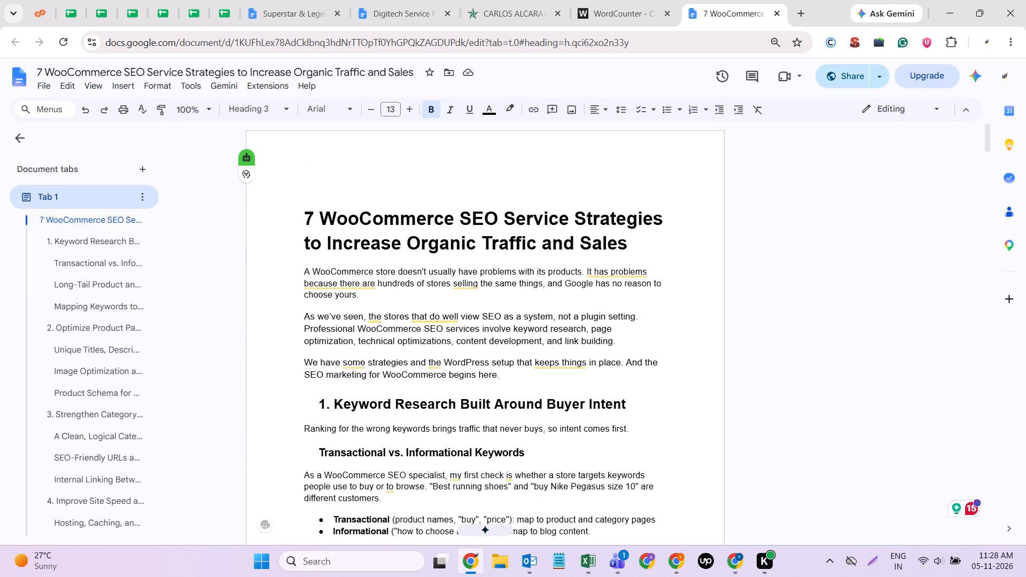
pyautogui.scroll(-8, 443, 296)
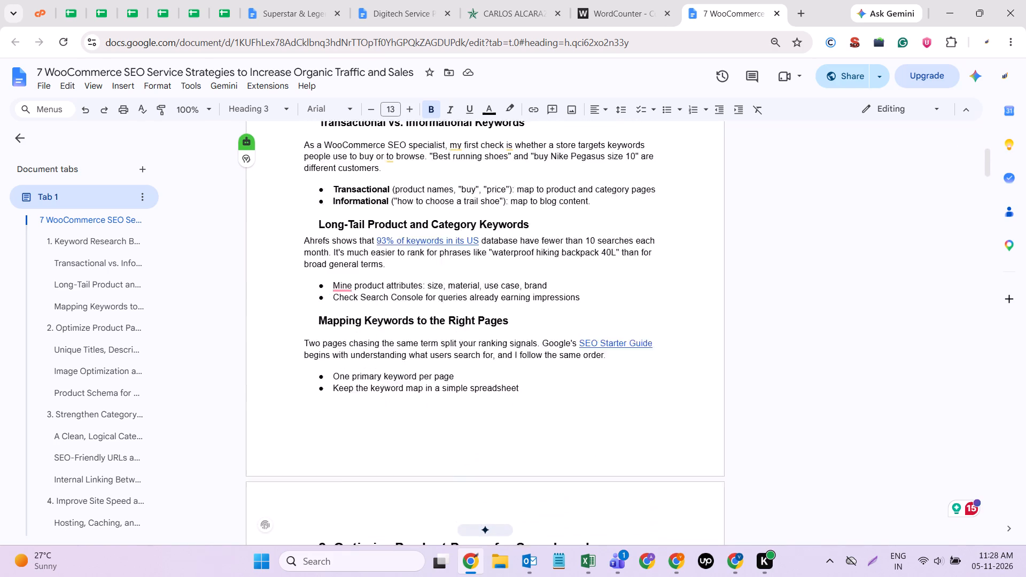
pyautogui.scroll(-14, 443, 296)
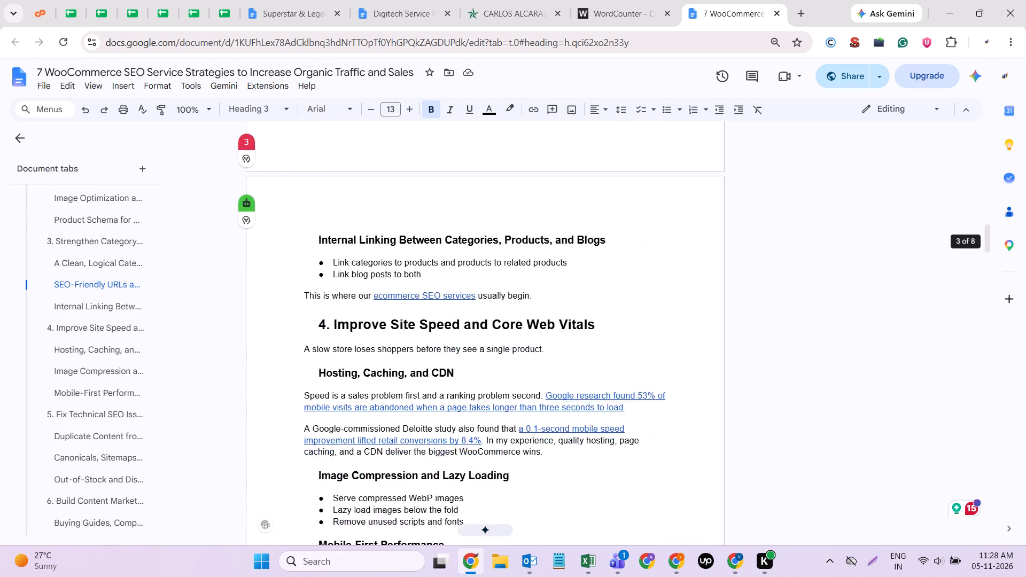
pyautogui.scroll(-3, 443, 296)
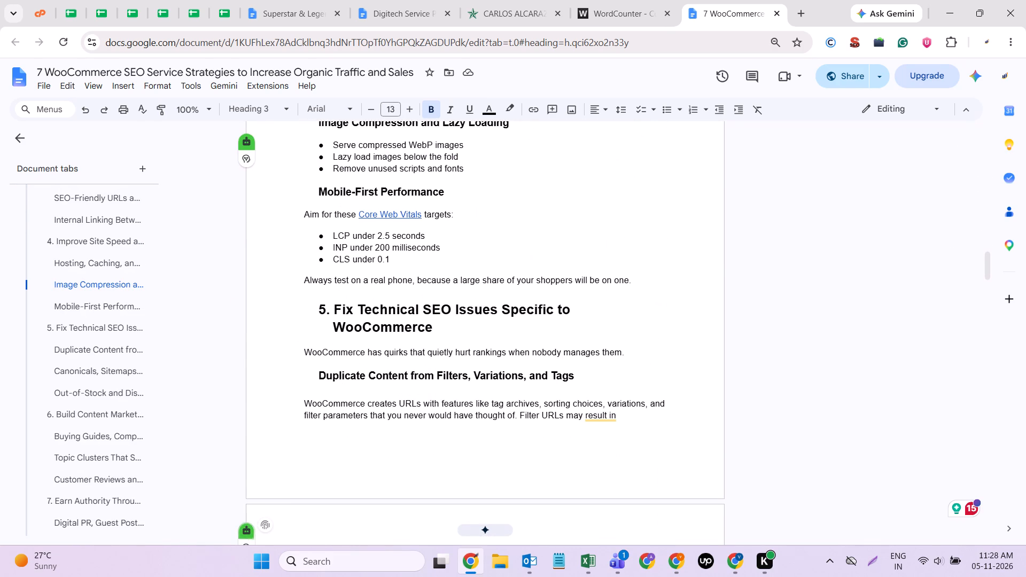
pyautogui.click(391, 220)
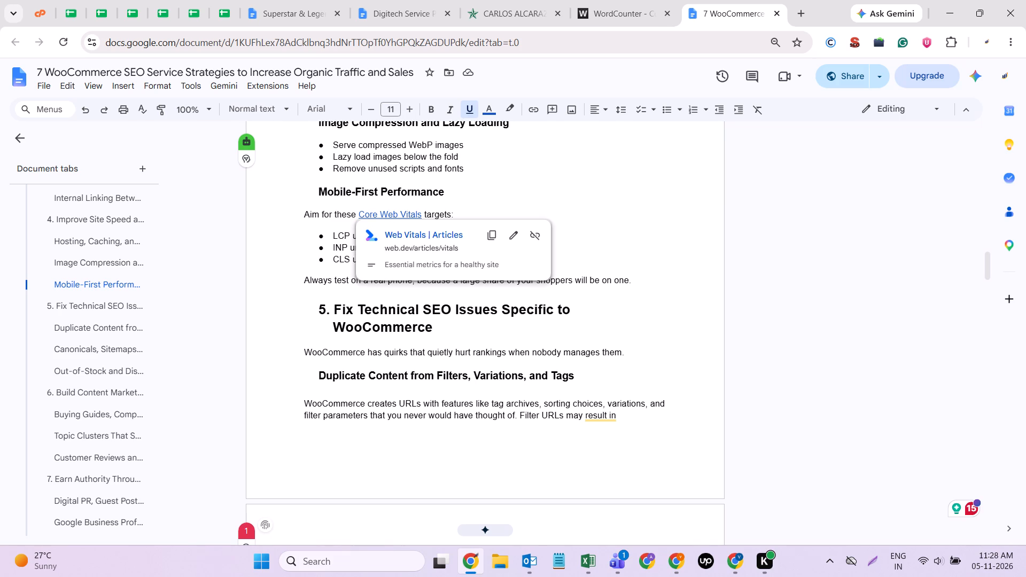
pyautogui.scroll(2, 515, 196)
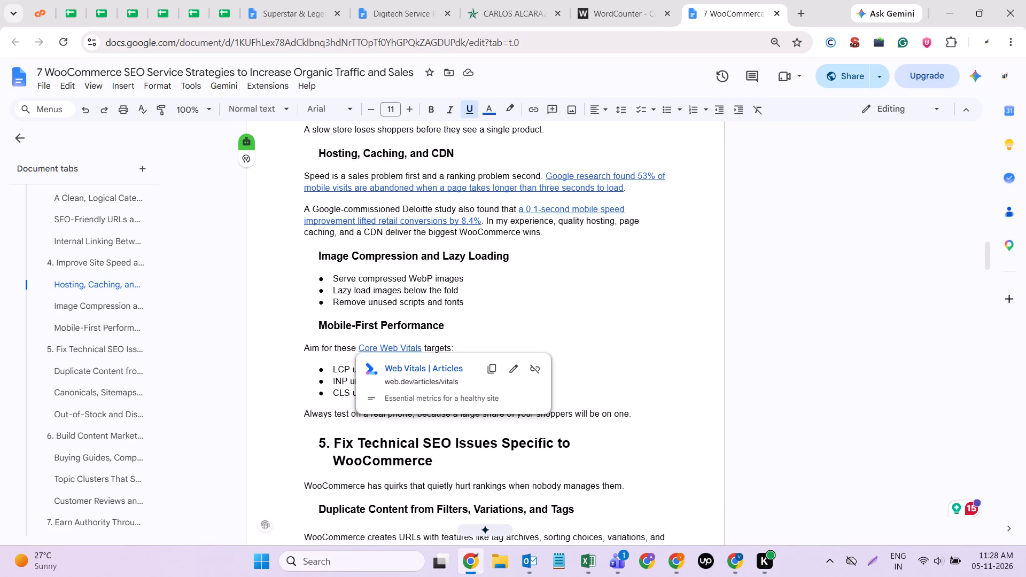
pyautogui.click(527, 231)
# Read through the article from section 5 on technical SEO issues to the FAQs, looking for remaining grammar checker flags.
pyautogui.scroll(-7, 527, 231)
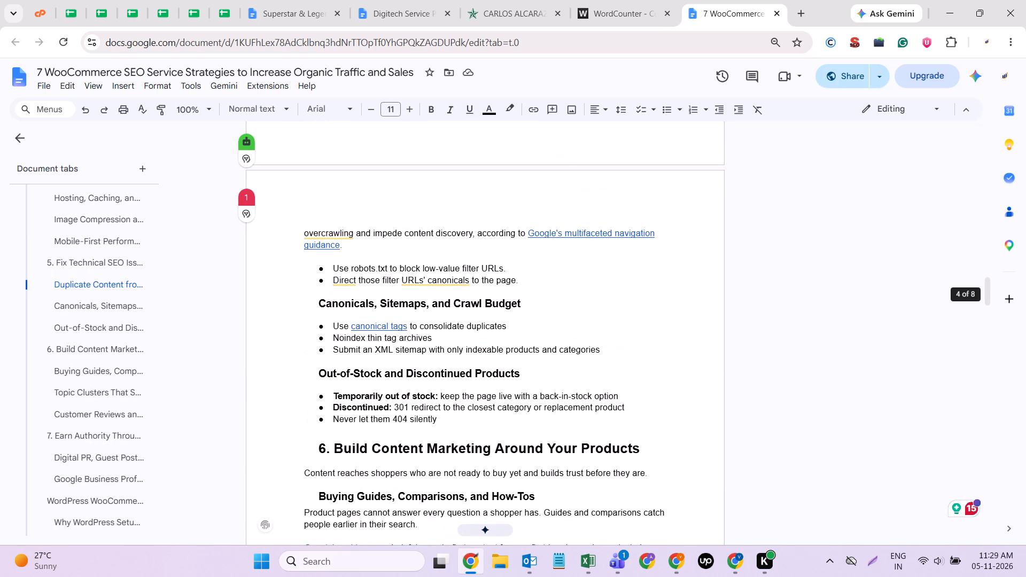
pyautogui.scroll(-1, 537, 249)
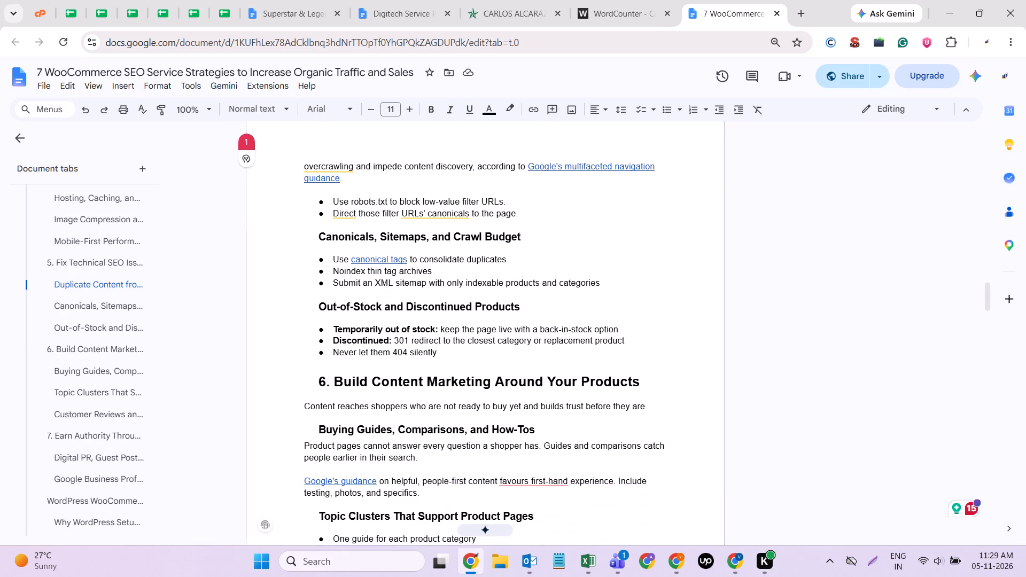
pyautogui.scroll(-4, 537, 249)
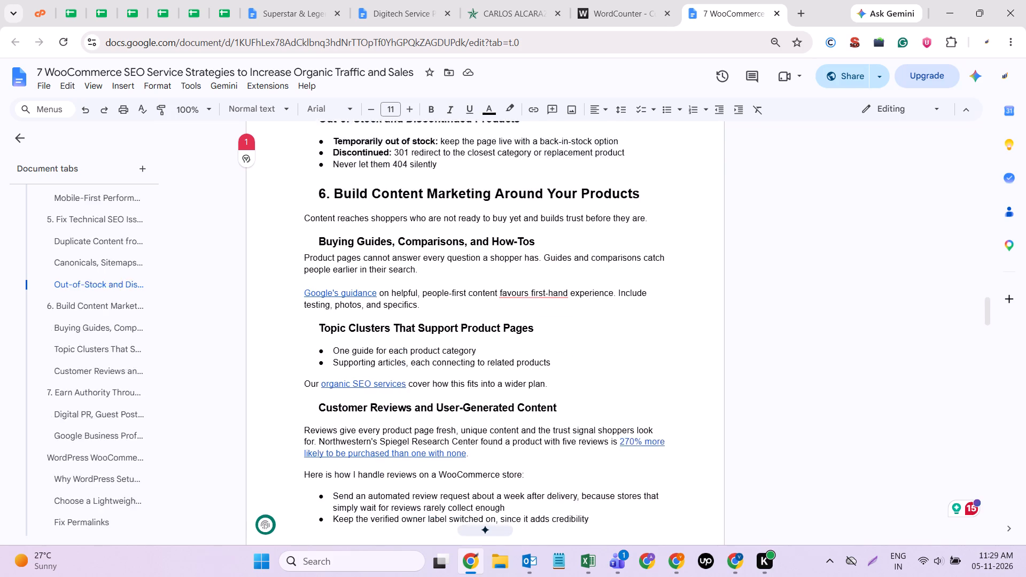
pyautogui.scroll(-10, 538, 249)
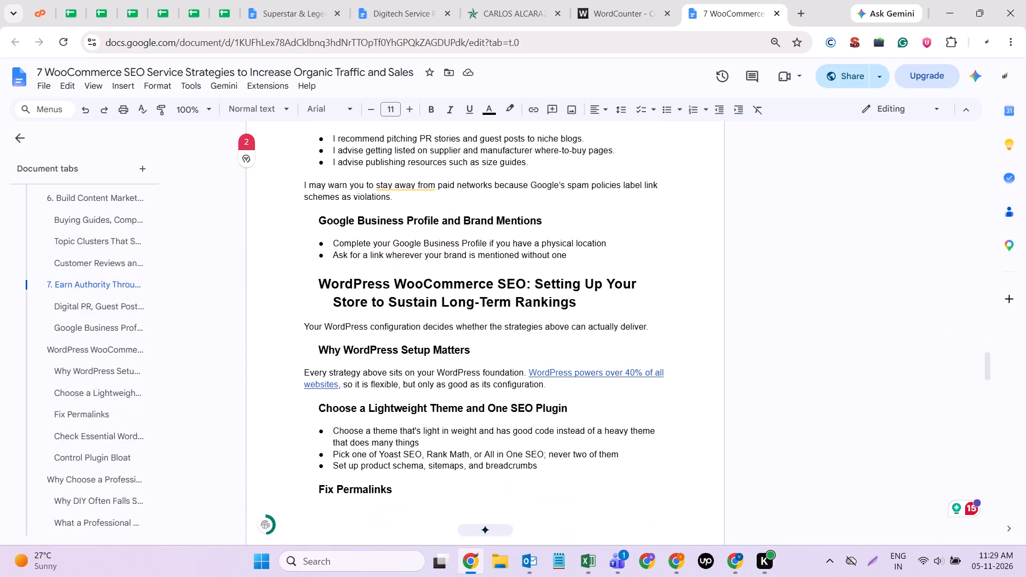
pyautogui.scroll(-9, 538, 249)
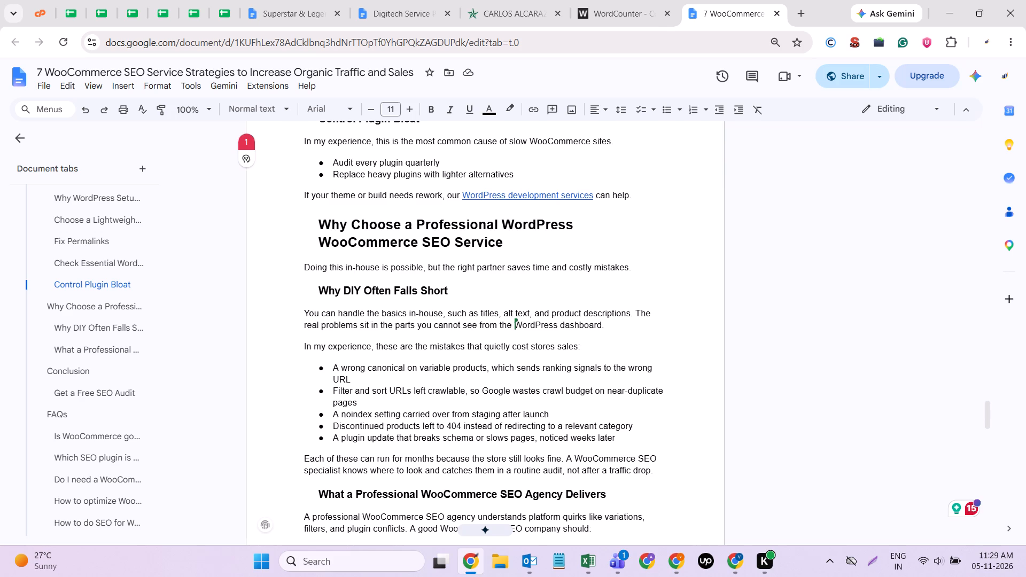
pyautogui.scroll(-4, 519, 285)
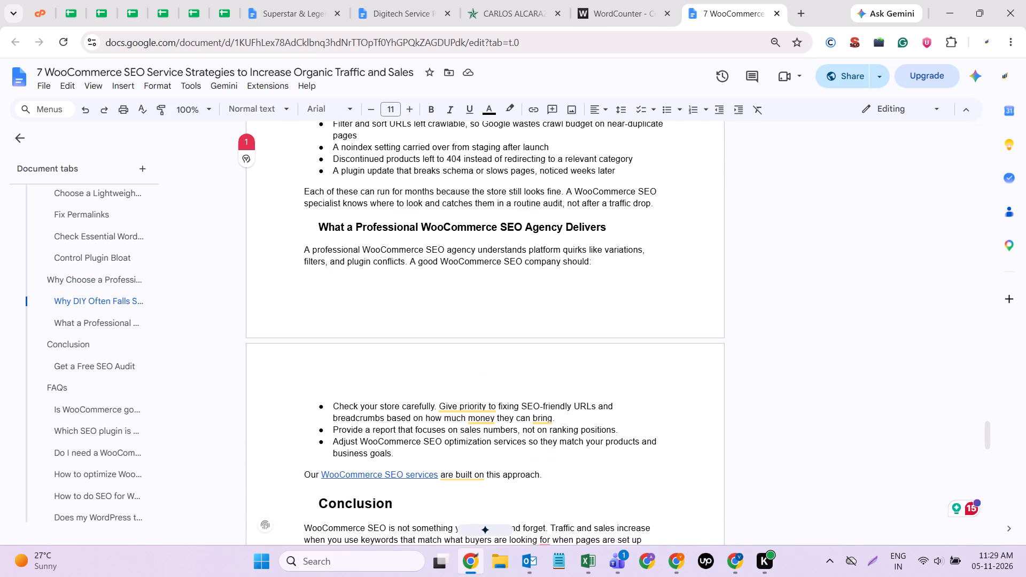
pyautogui.scroll(-7, 519, 285)
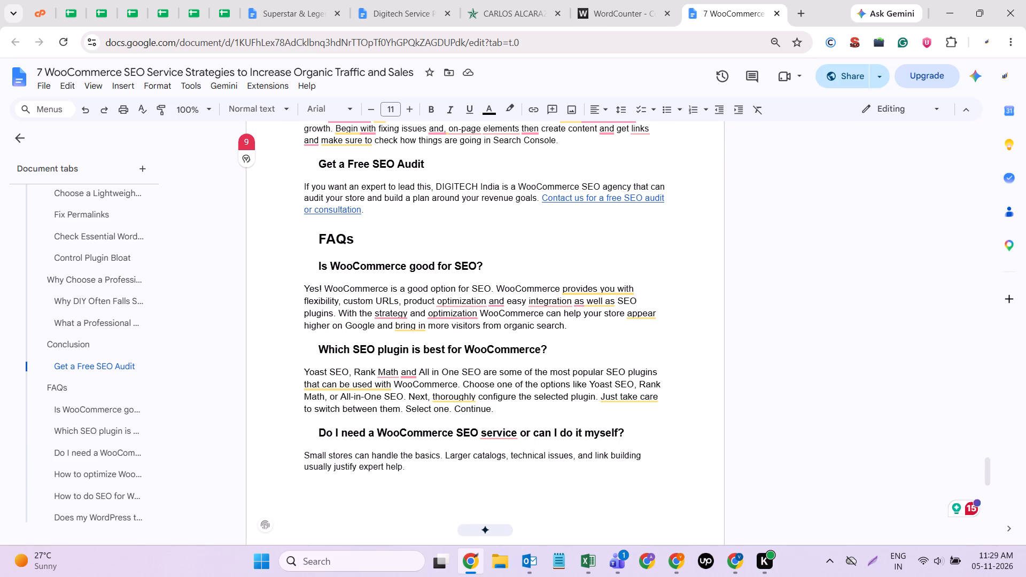
pyautogui.scroll(-1, 540, 267)
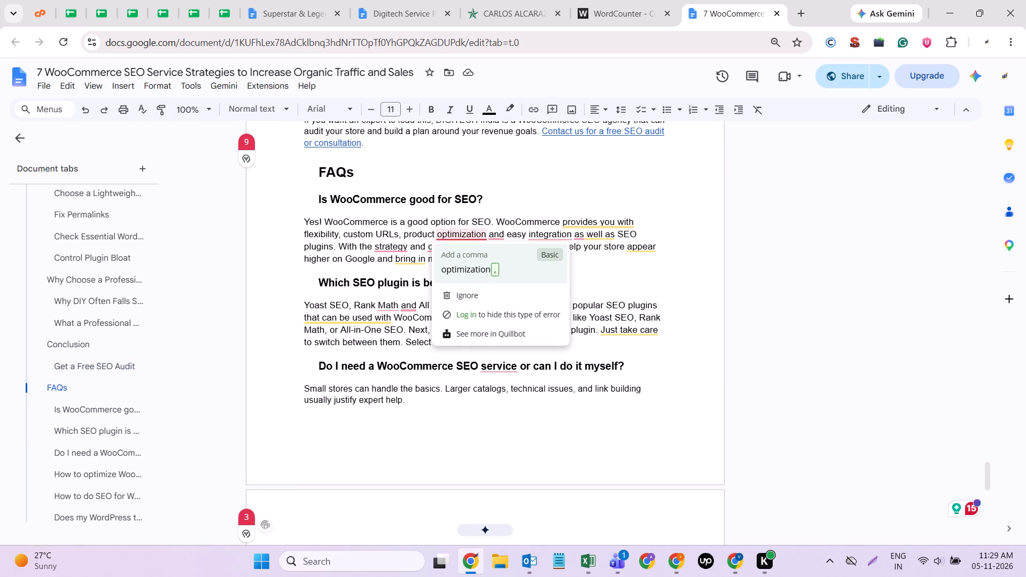
# In the "Is WooCommerce good for SEO?" answer, add commas after "product optimization", "integration" and "optimization", and insert "right" before "strategy".
pyautogui.click(470, 254)
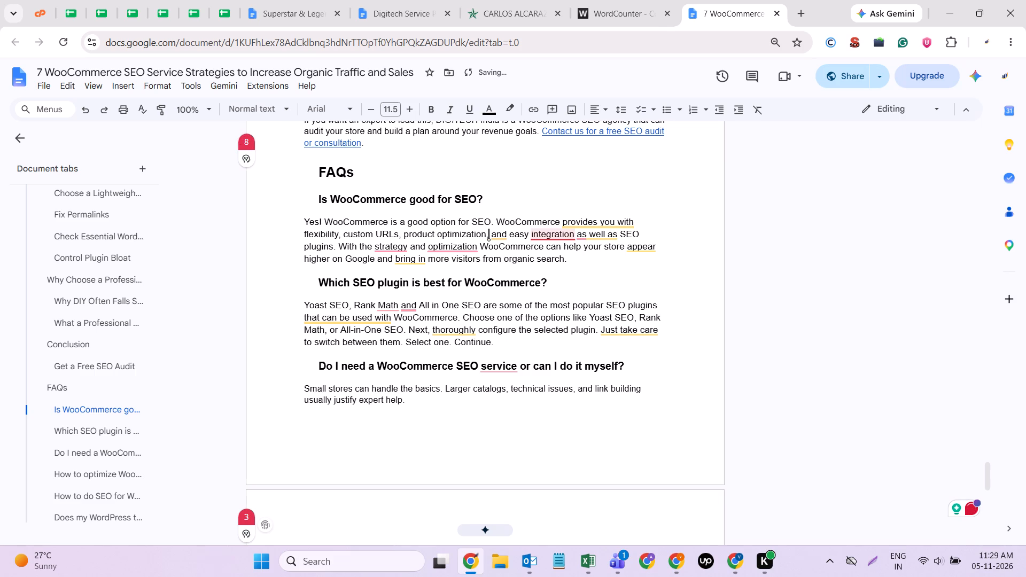
pyautogui.click(564, 262)
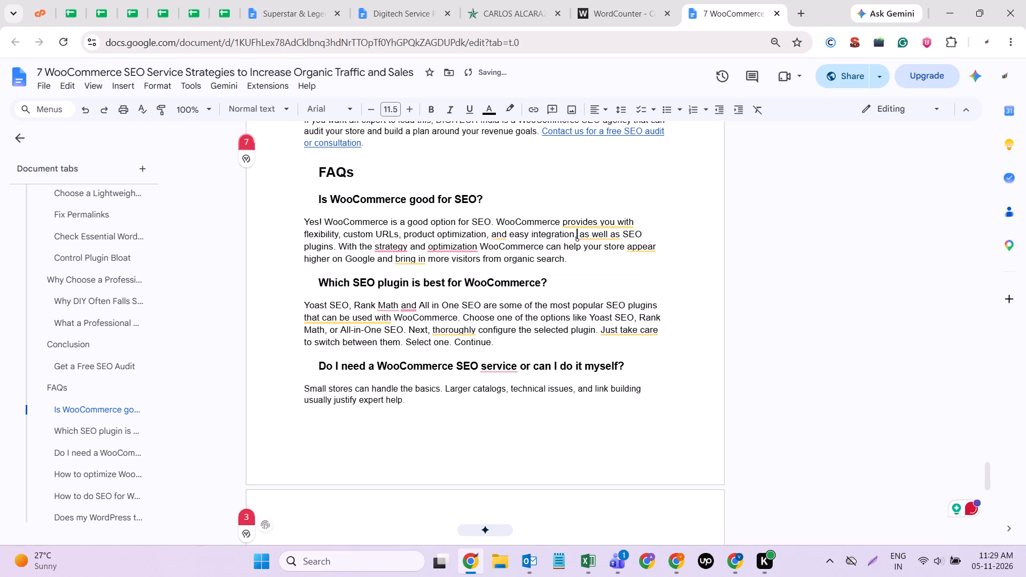
pyautogui.click(401, 269)
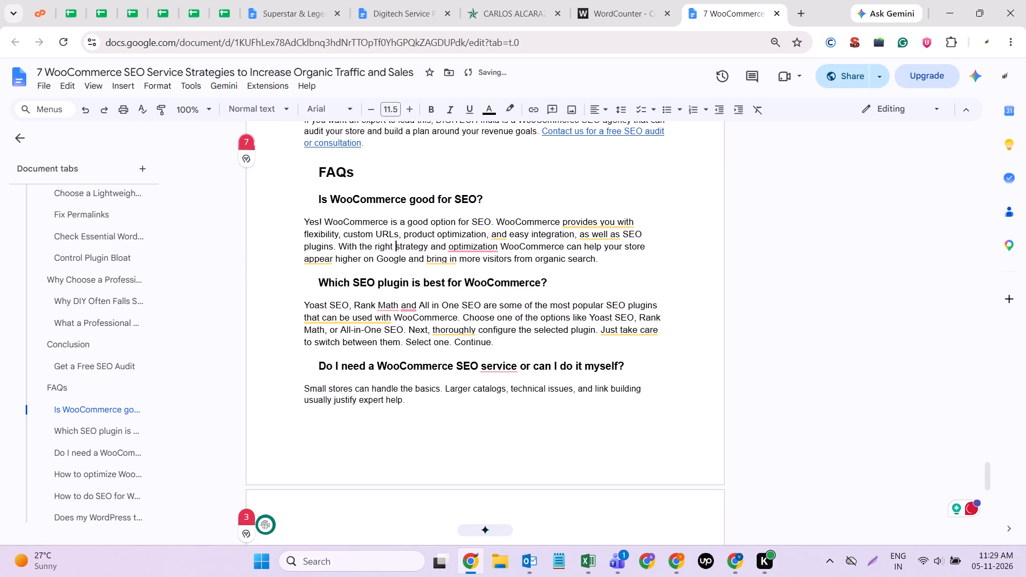
pyautogui.click(490, 269)
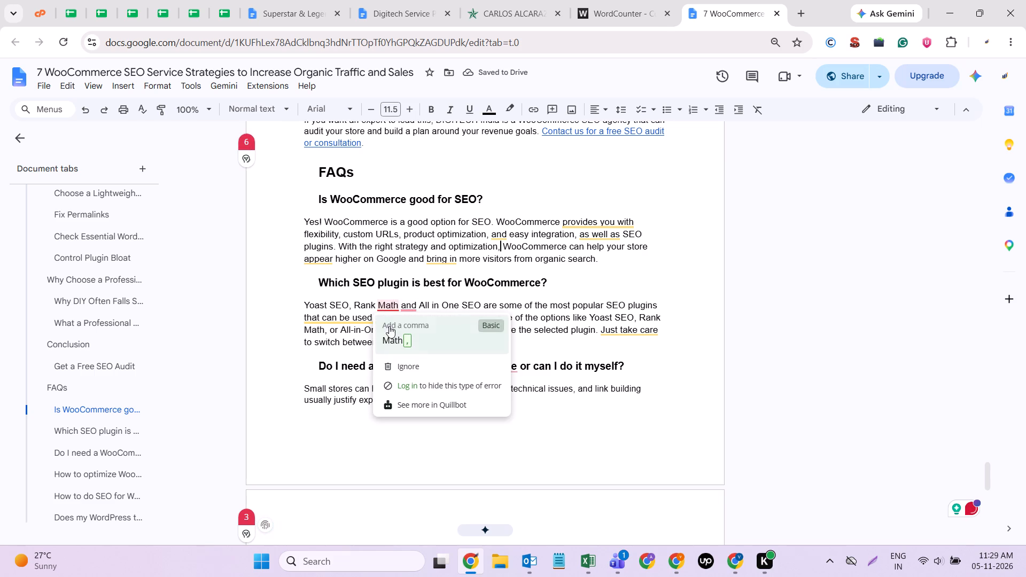
# In the "Which SEO plugin is best for WooCommerce?" answer, join the first "Rank Math" into "RankMath".
pyautogui.click(376, 308)
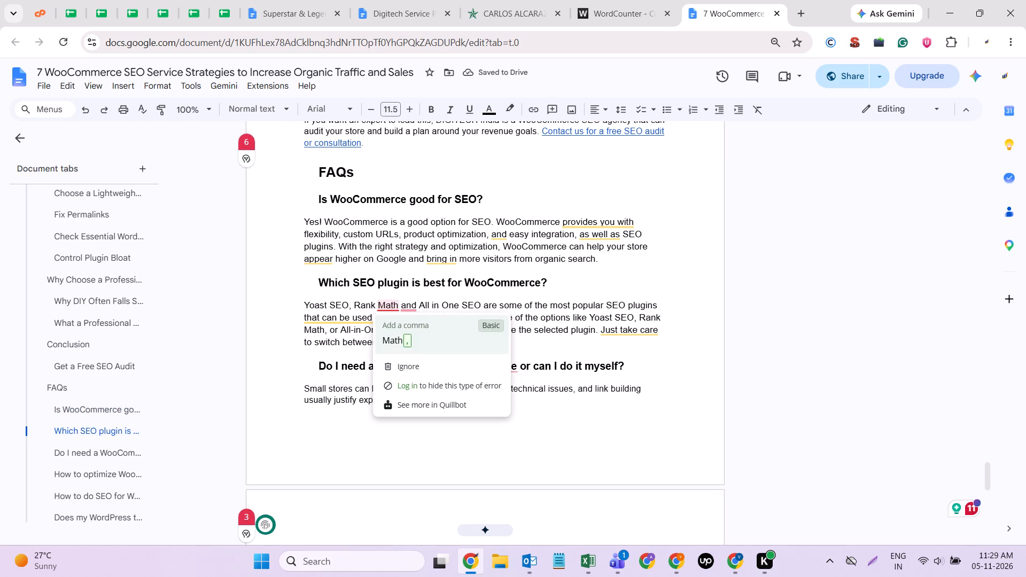
pyautogui.click(380, 308)
pyautogui.press('BackSpace')
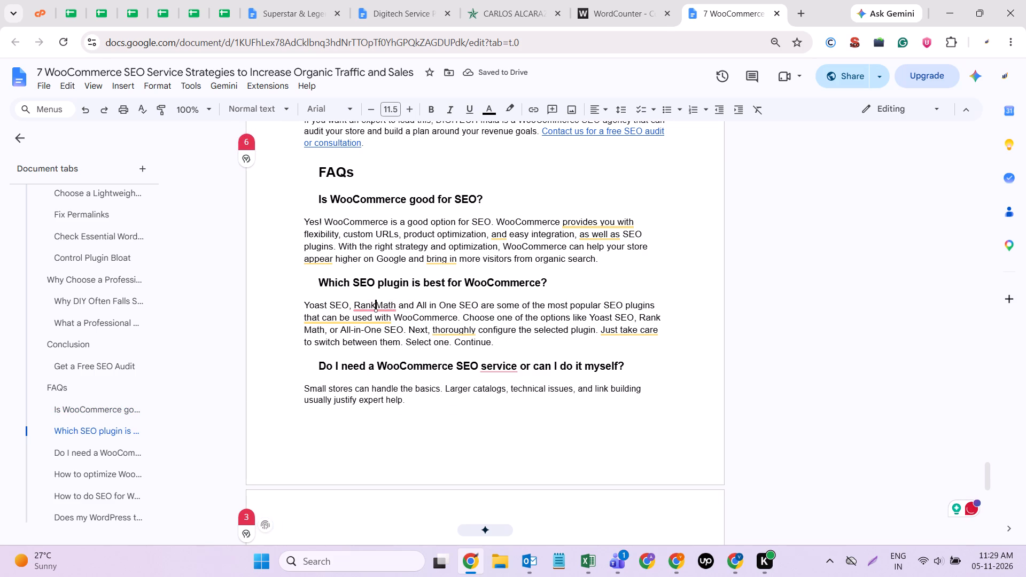
# Read through the remaining FAQs, from the SEO service question to the WordPress theme question, checking flagged words and bullet layout.
pyautogui.scroll(-1, 537, 294)
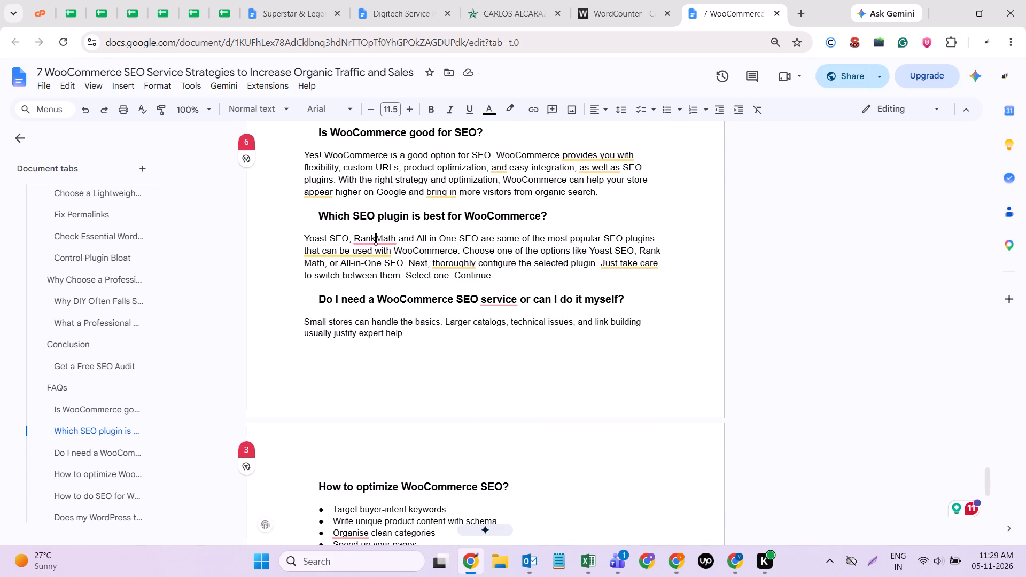
pyautogui.scroll(-1, 580, 224)
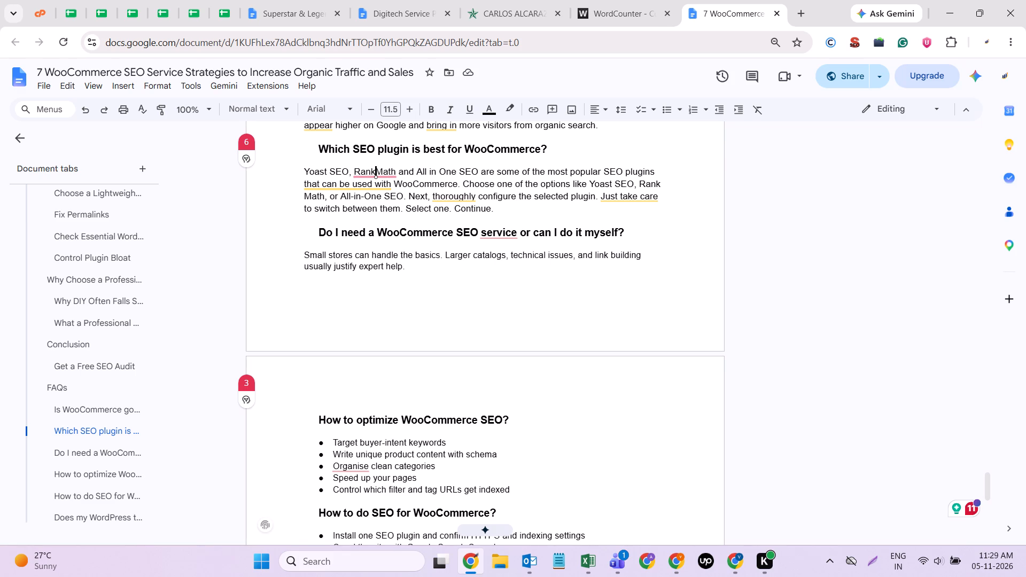
pyautogui.scroll(-1, 292, 316)
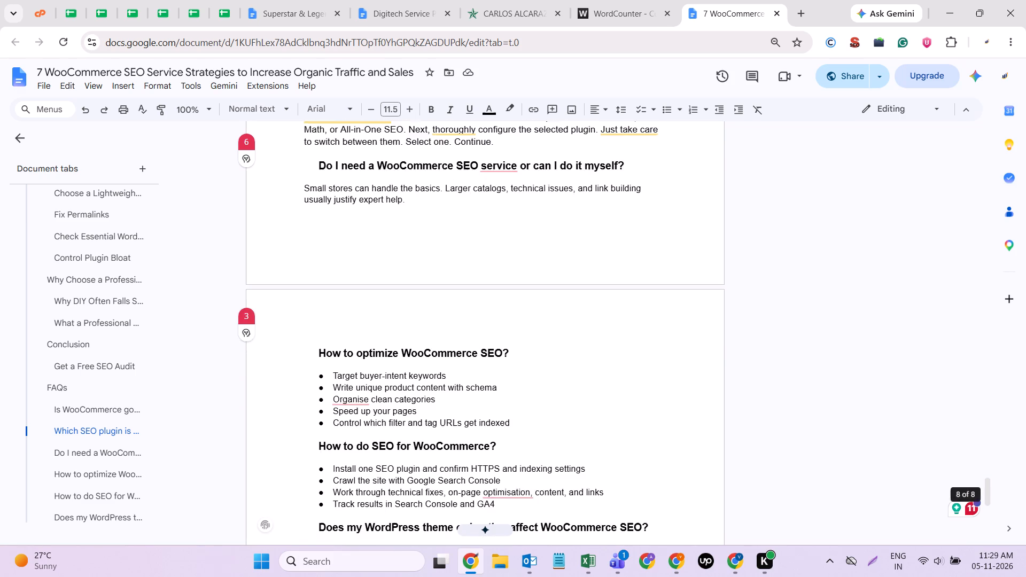
pyautogui.scroll(-1, 292, 316)
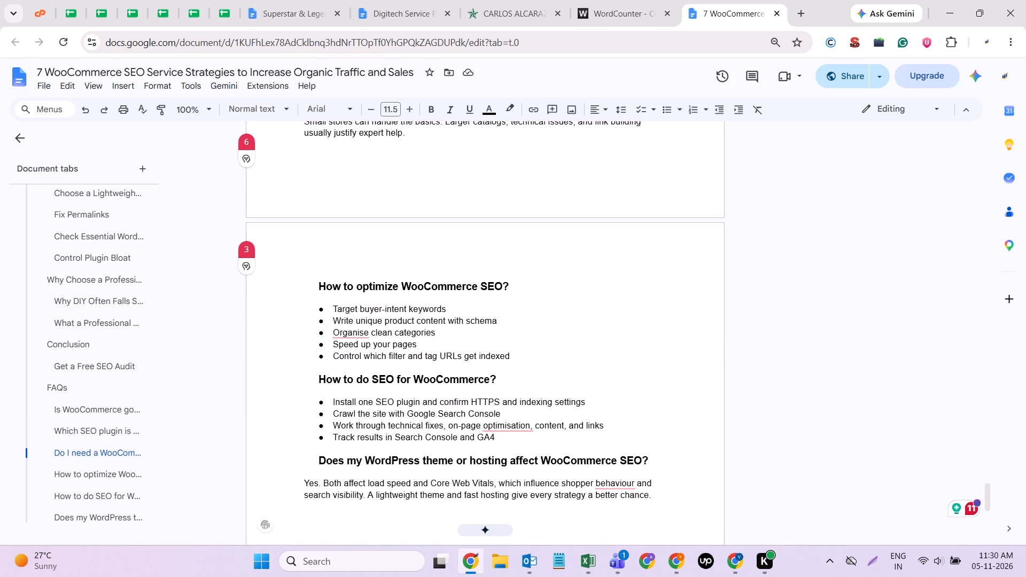
pyautogui.scroll(-2, 292, 316)
pyautogui.scroll(1, 292, 316)
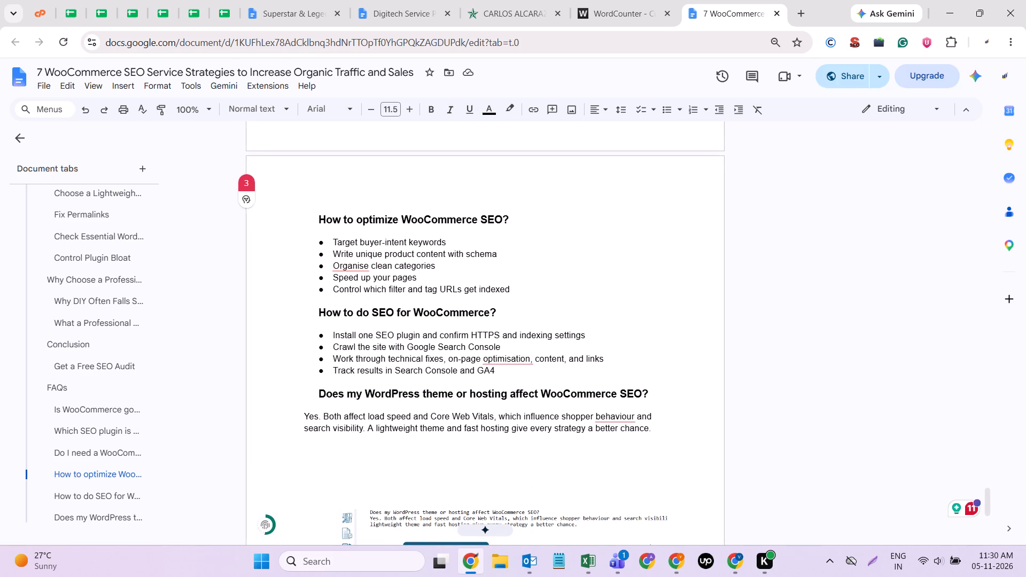
pyautogui.scroll(-3, 331, 265)
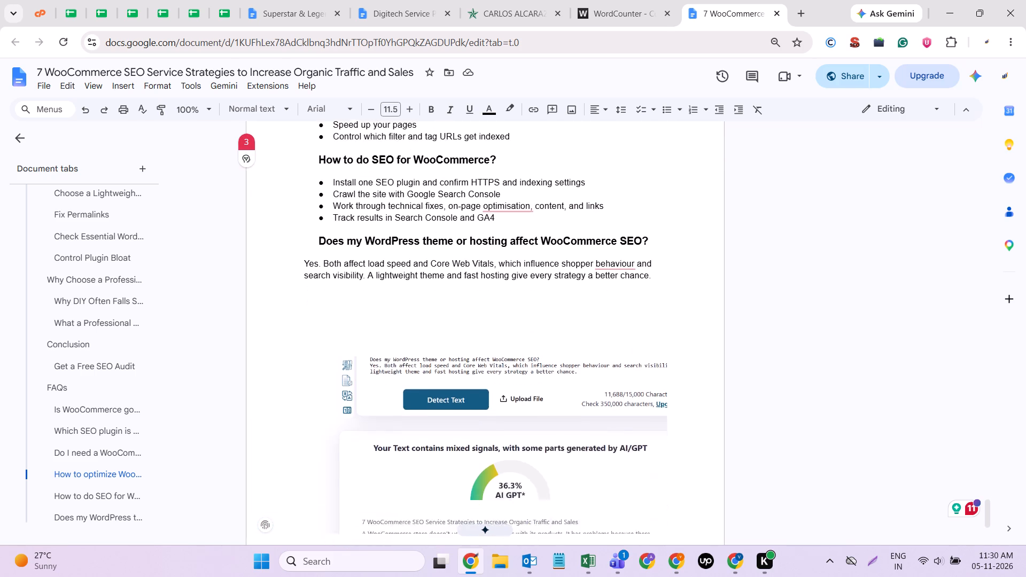
pyautogui.scroll(1, 317, 286)
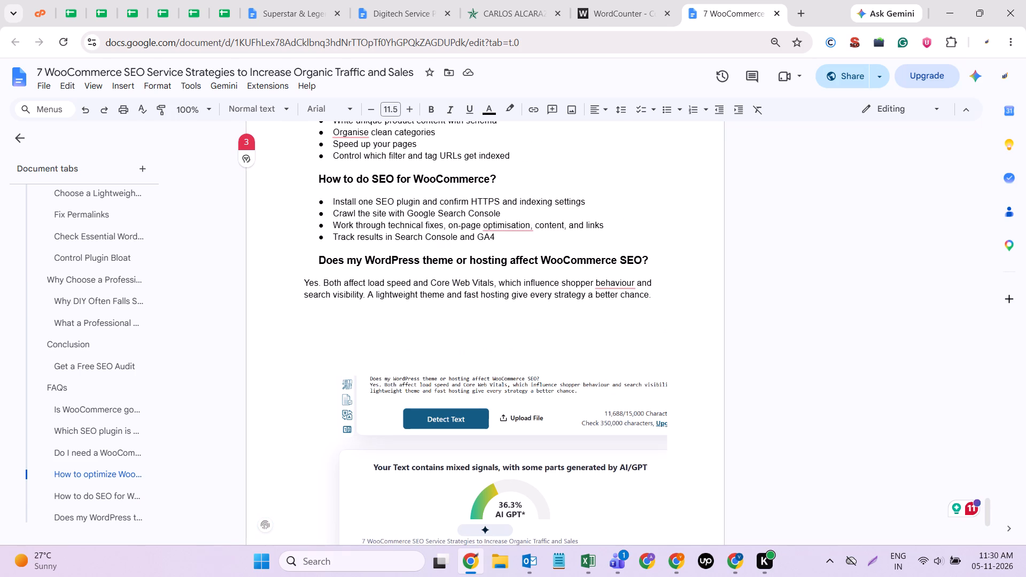
pyautogui.scroll(2, 293, 265)
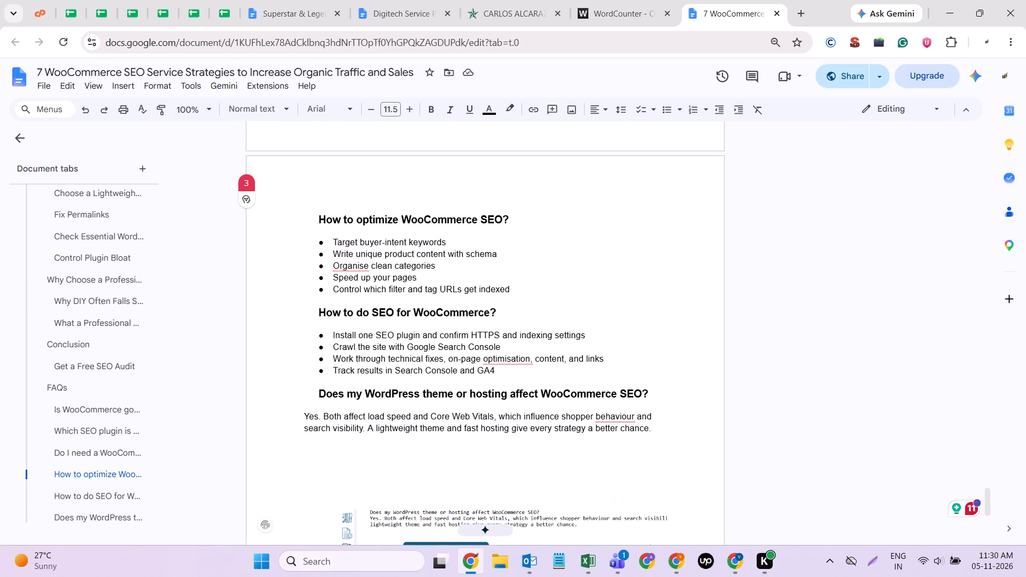
pyautogui.click(304, 249)
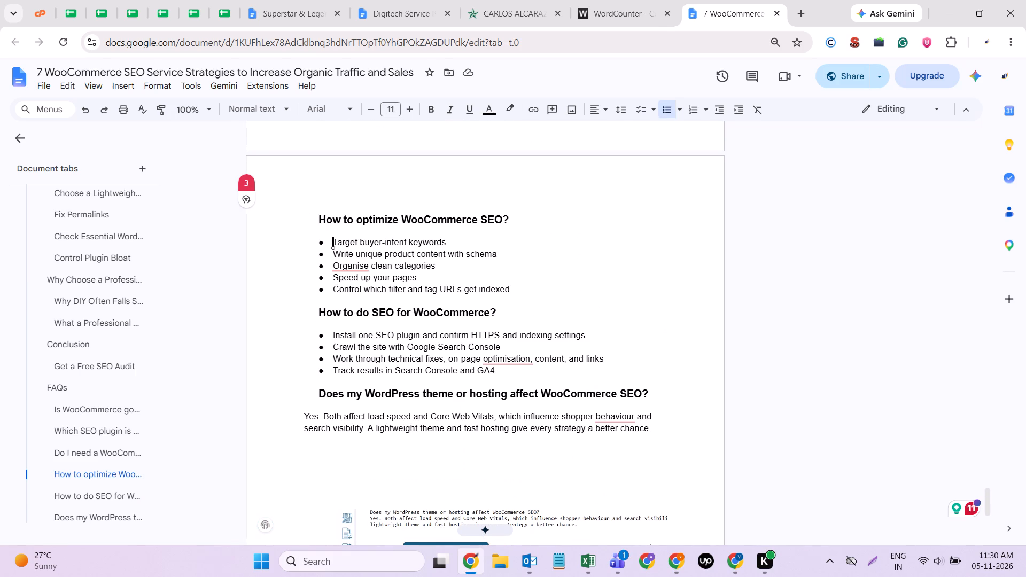
pyautogui.scroll(2, 304, 249)
pyautogui.scroll(-1, 304, 249)
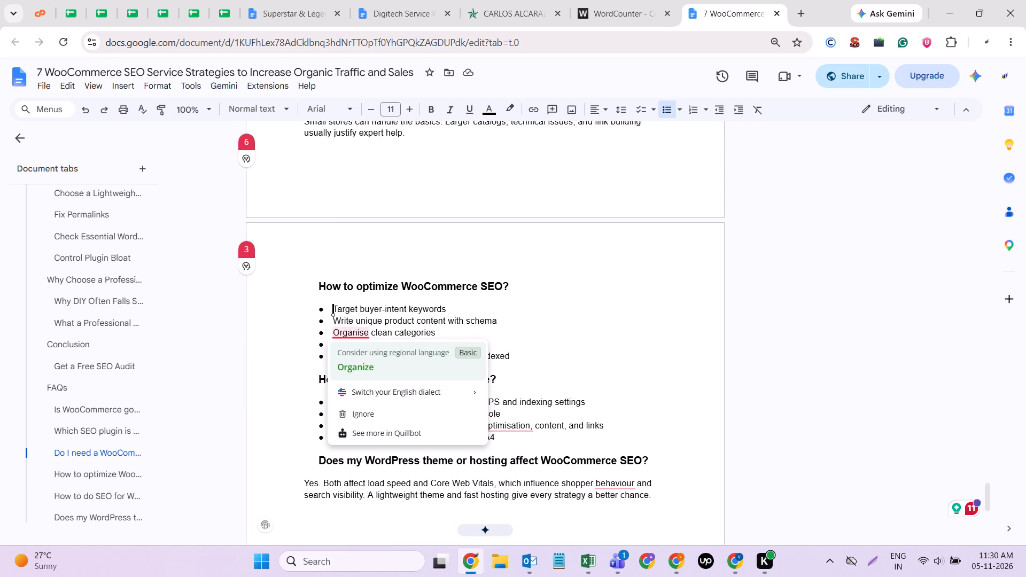
pyautogui.hotkey('ctrl', 'a')
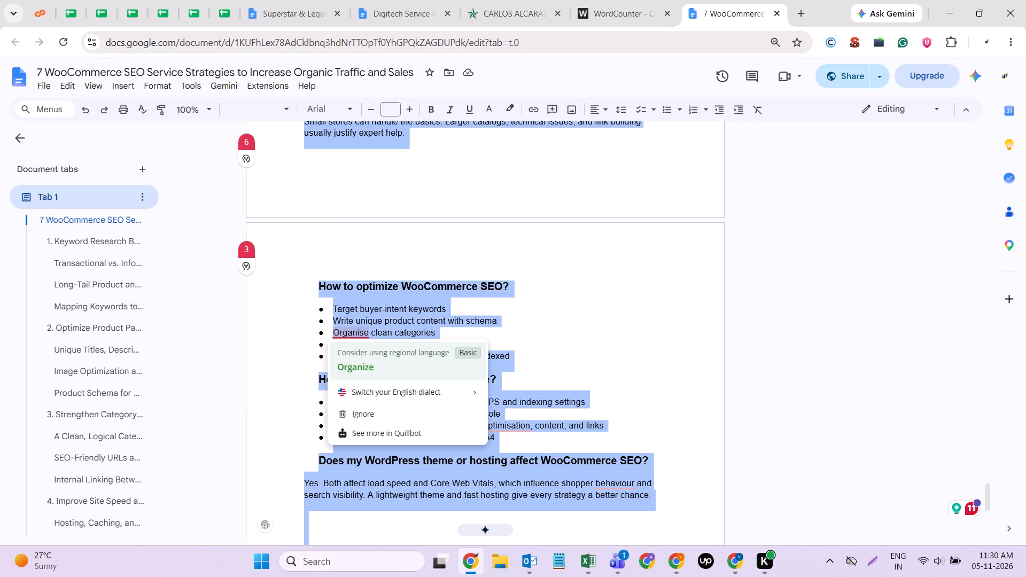
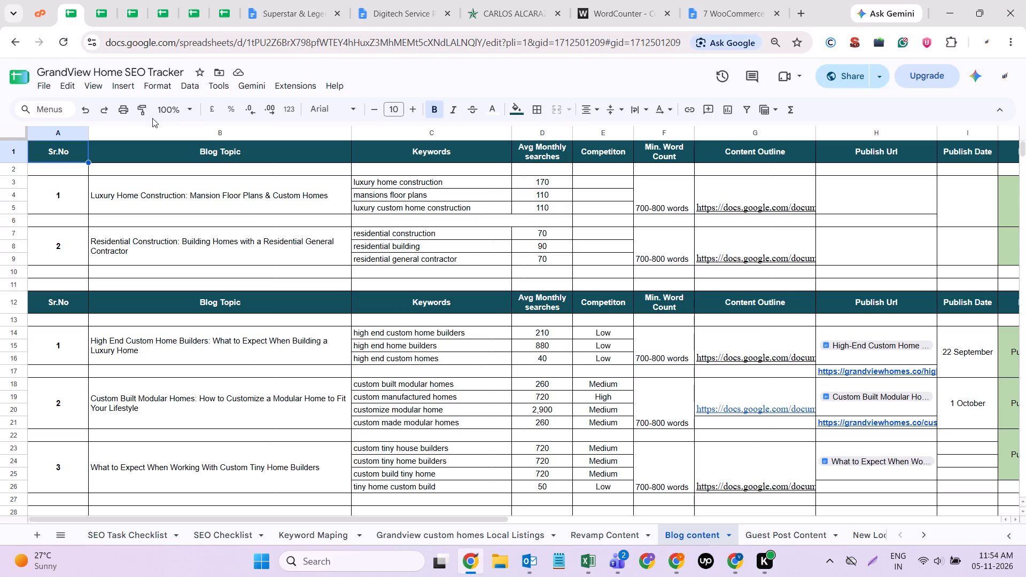
pyautogui.scroll(-2, 671, 371)
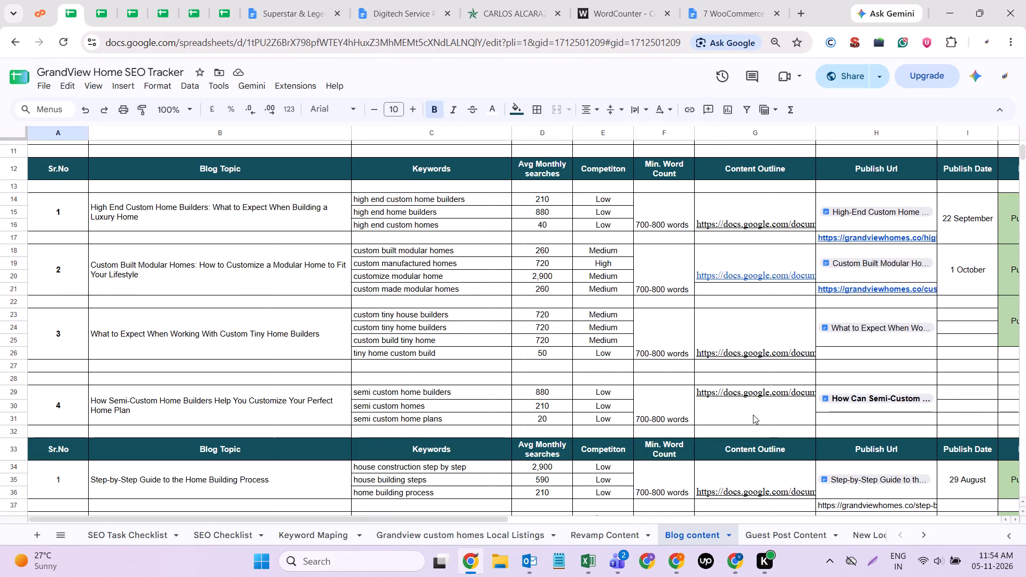
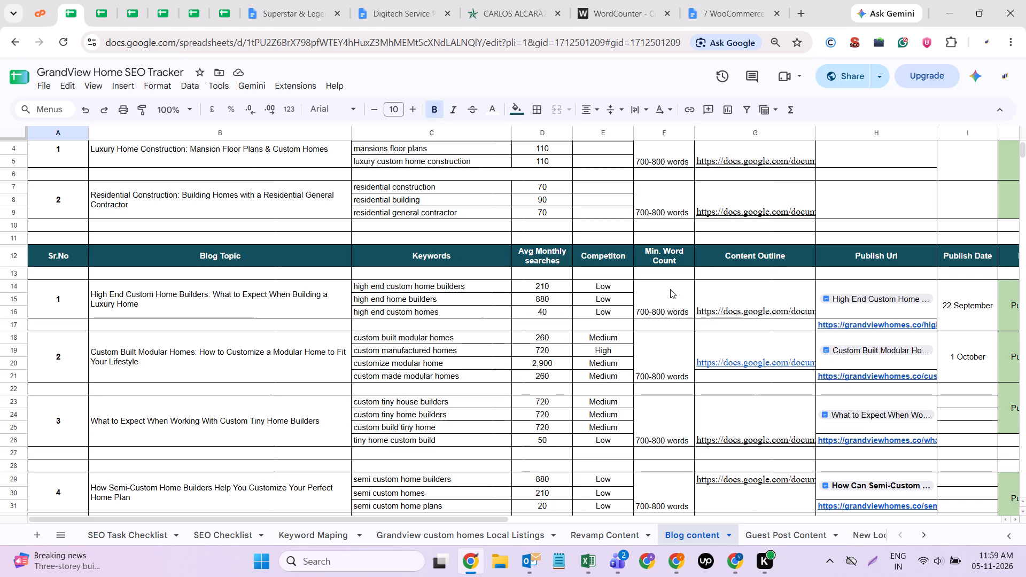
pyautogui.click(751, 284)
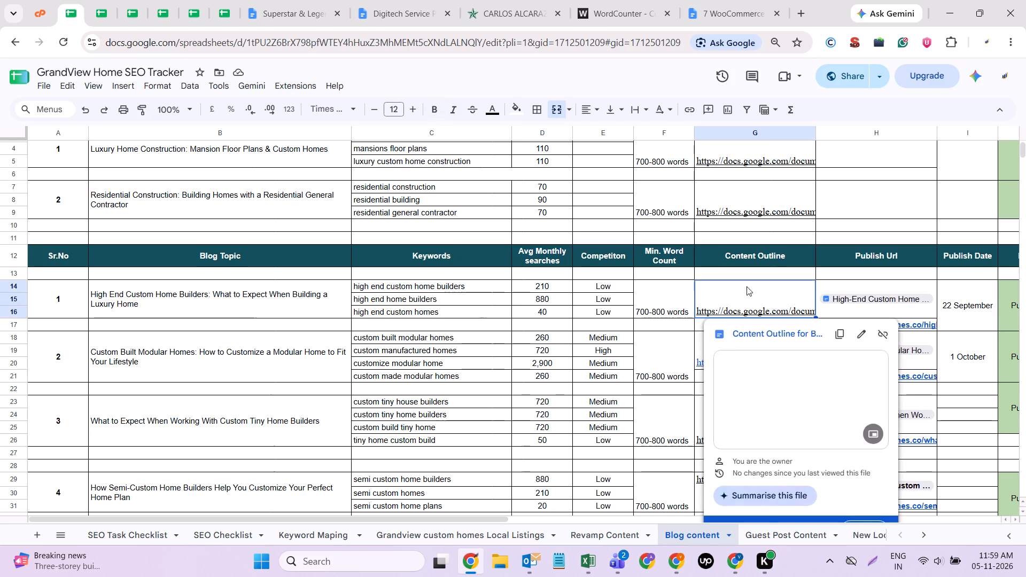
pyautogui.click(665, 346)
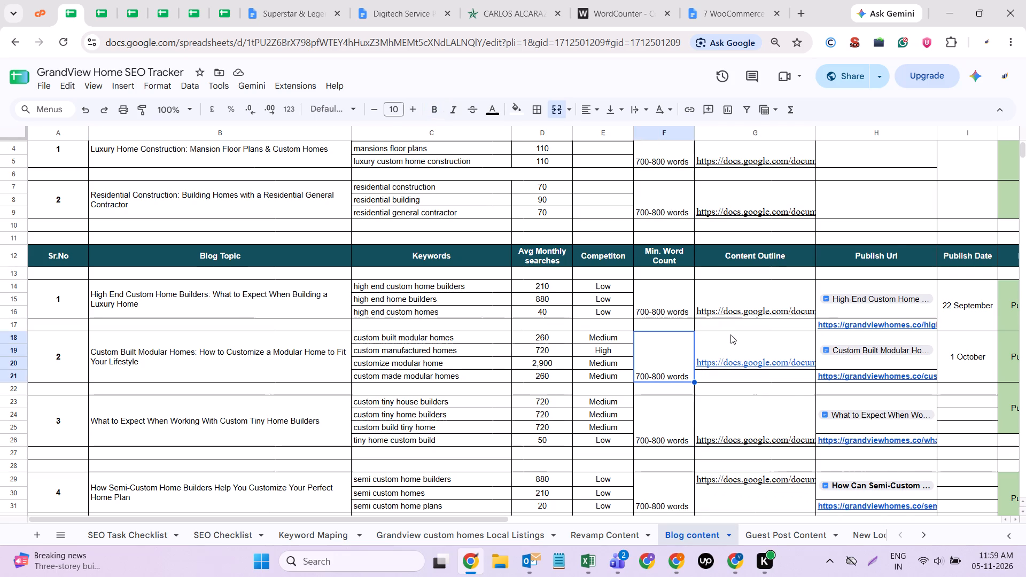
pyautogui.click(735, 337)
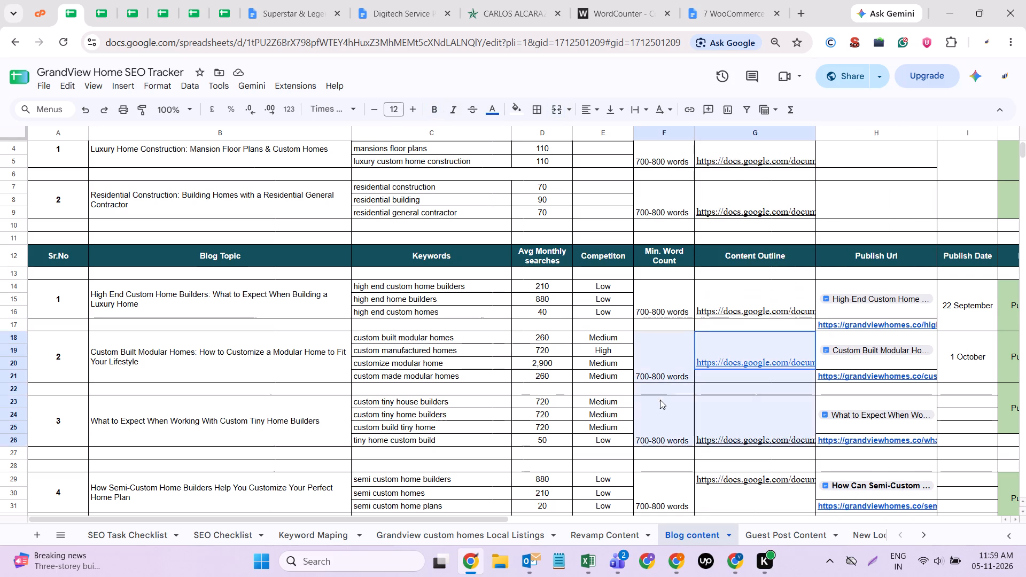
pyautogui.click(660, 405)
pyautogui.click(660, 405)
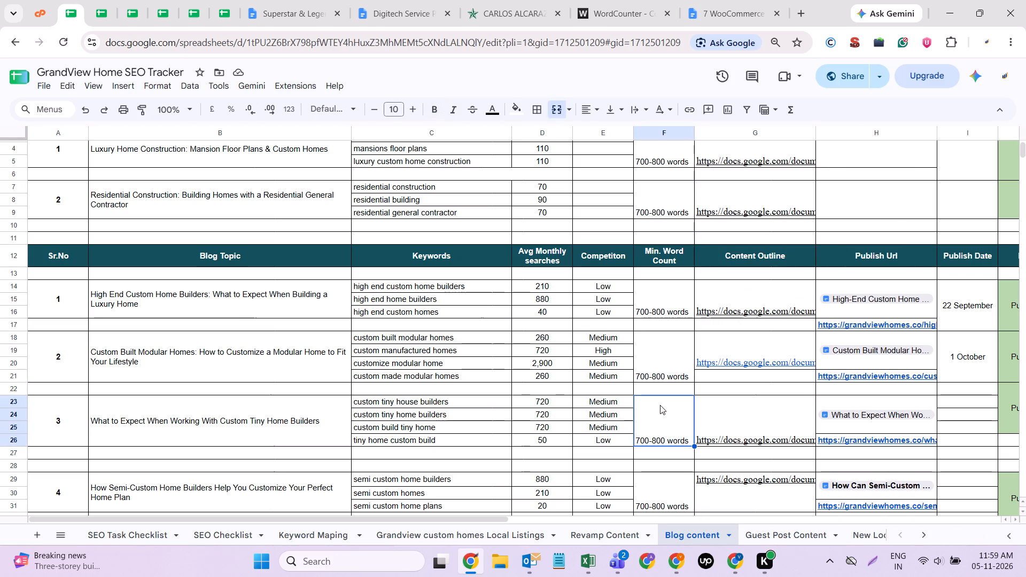
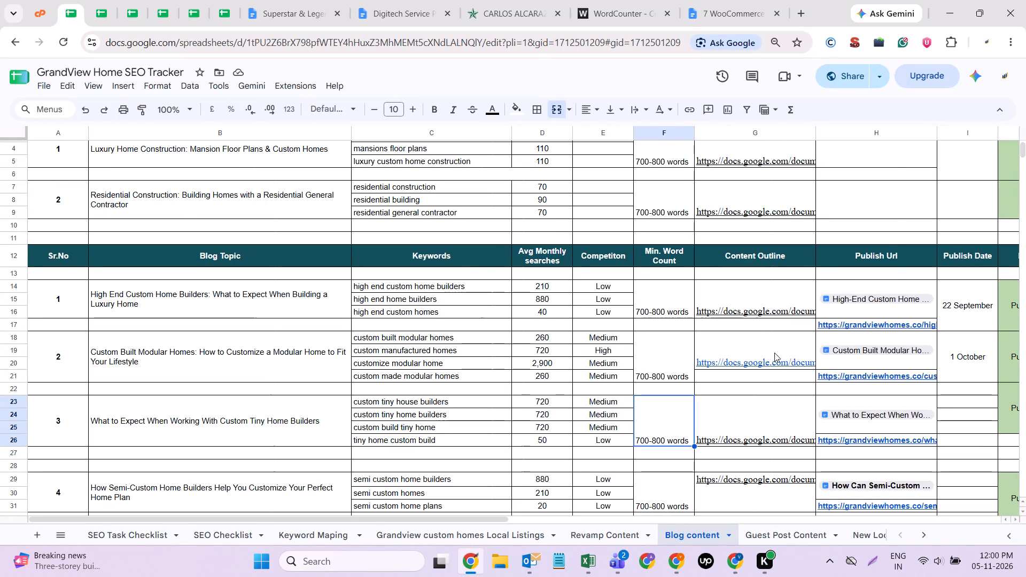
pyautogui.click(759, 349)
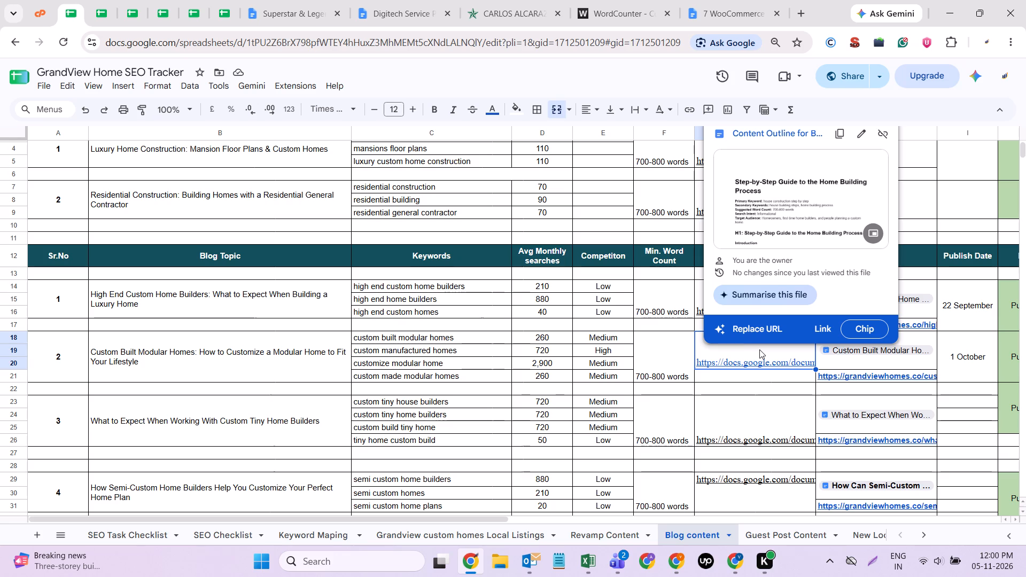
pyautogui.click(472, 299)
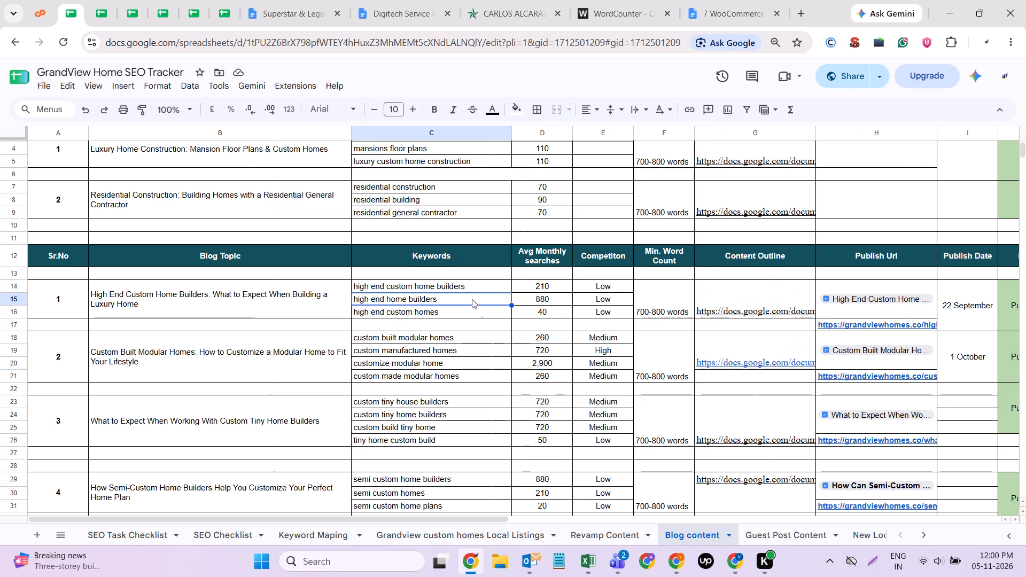
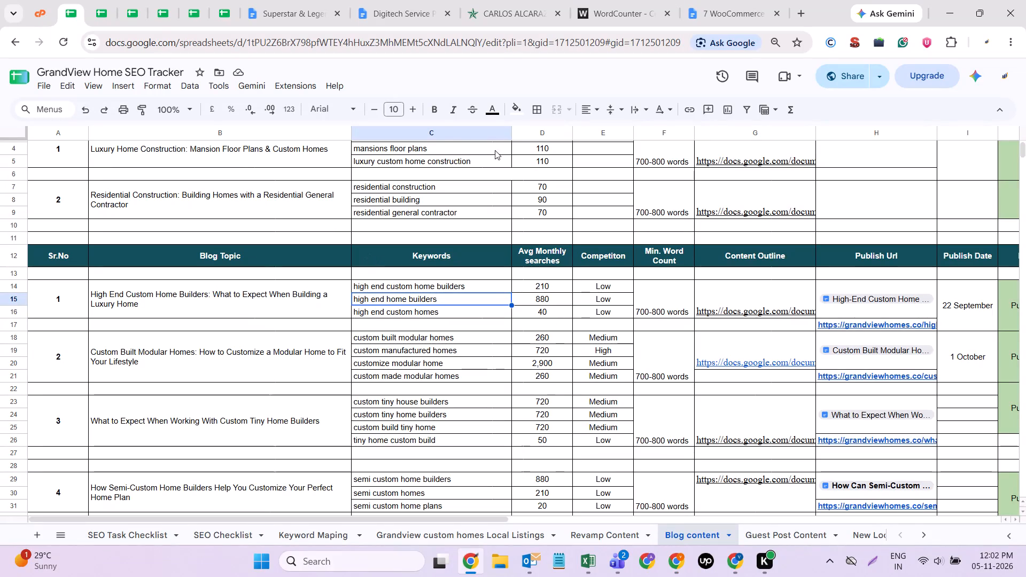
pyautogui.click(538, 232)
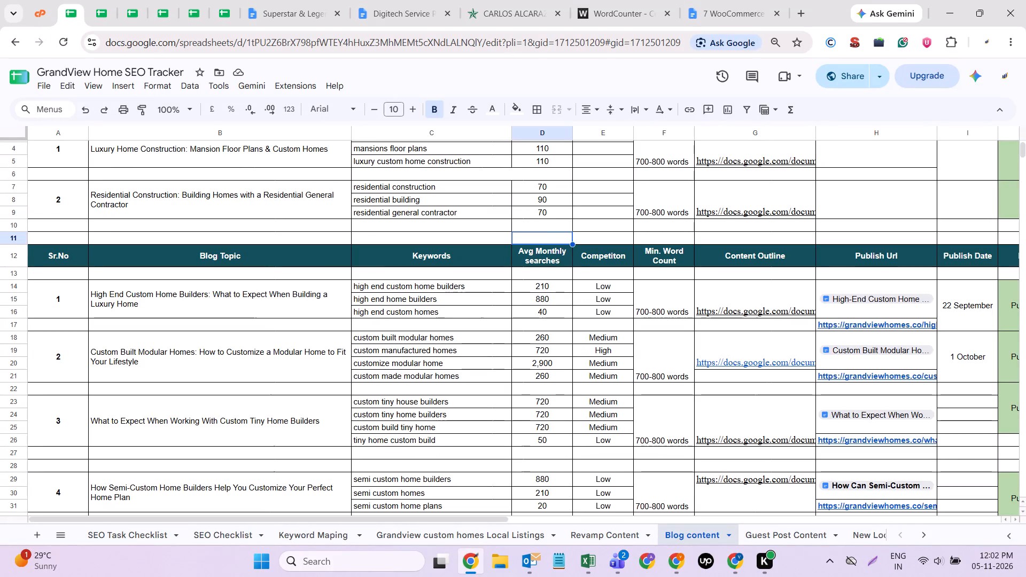
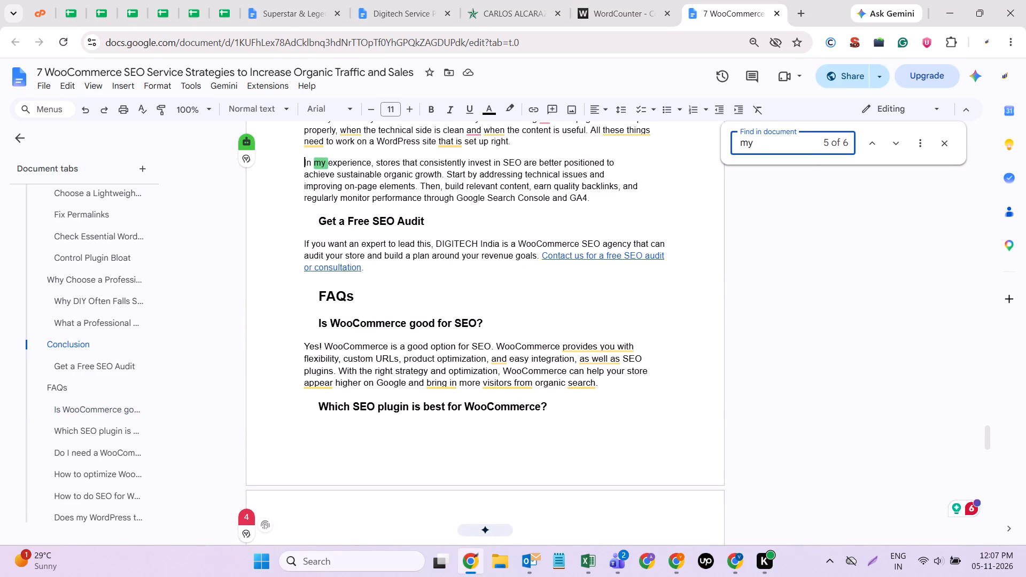
pyautogui.press('BackSpace')
pyautogui.tripleClick(869, 145)
pyautogui.click(869, 145)
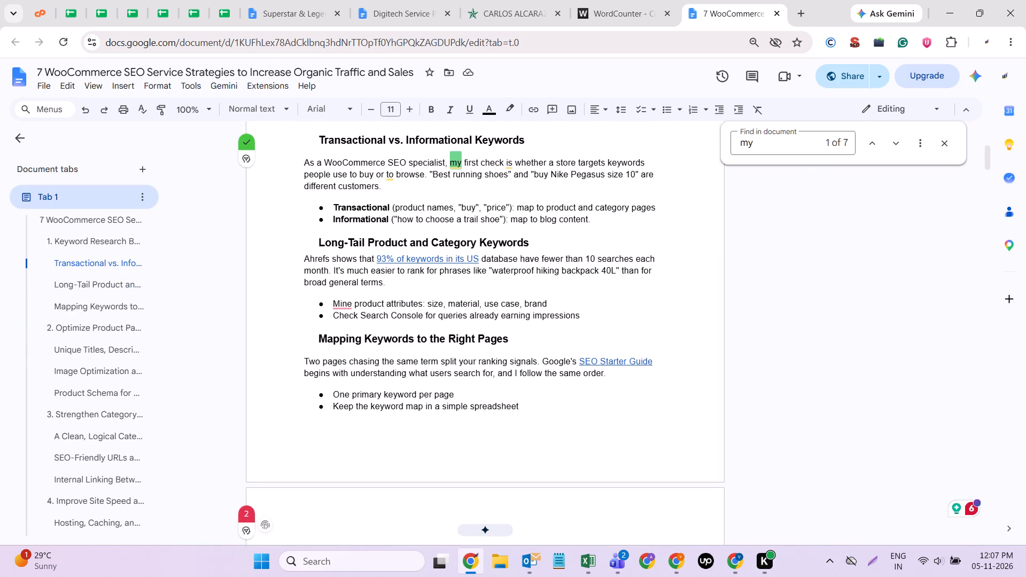
pyautogui.click(460, 162)
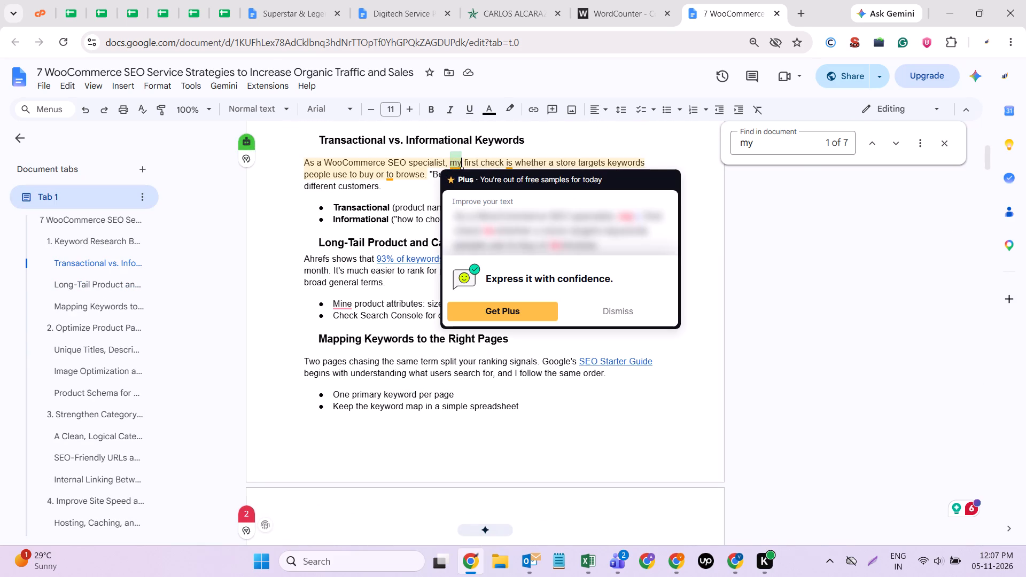
pyautogui.press('BackSpace')
pyautogui.press('BackSpace')
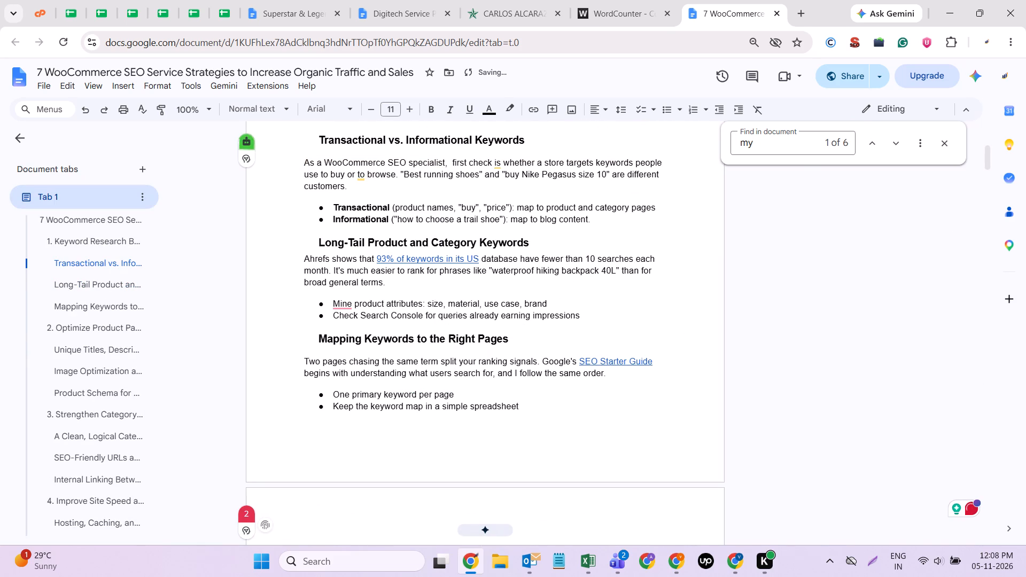
pyautogui.write('our')
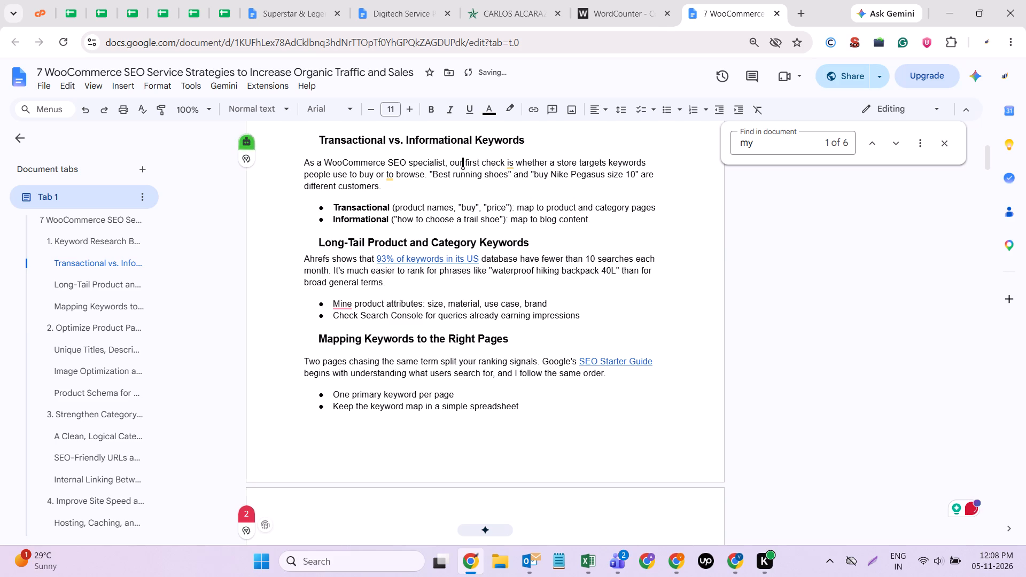
# At the next match, under Hosting, Caching, and CDN, change "In my experience" to "As per our experience".
pyautogui.click(900, 150)
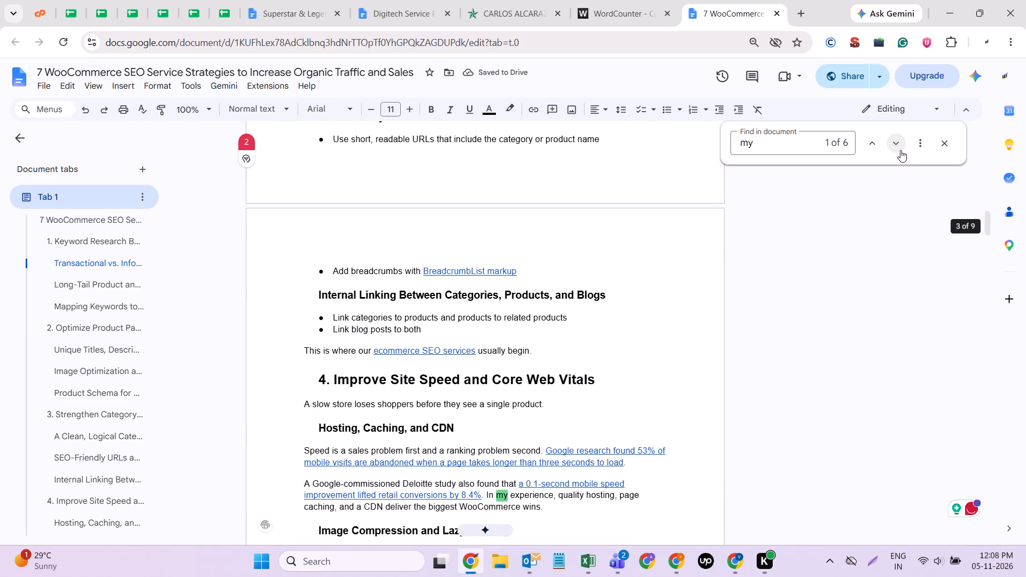
pyautogui.scroll(-2, 535, 331)
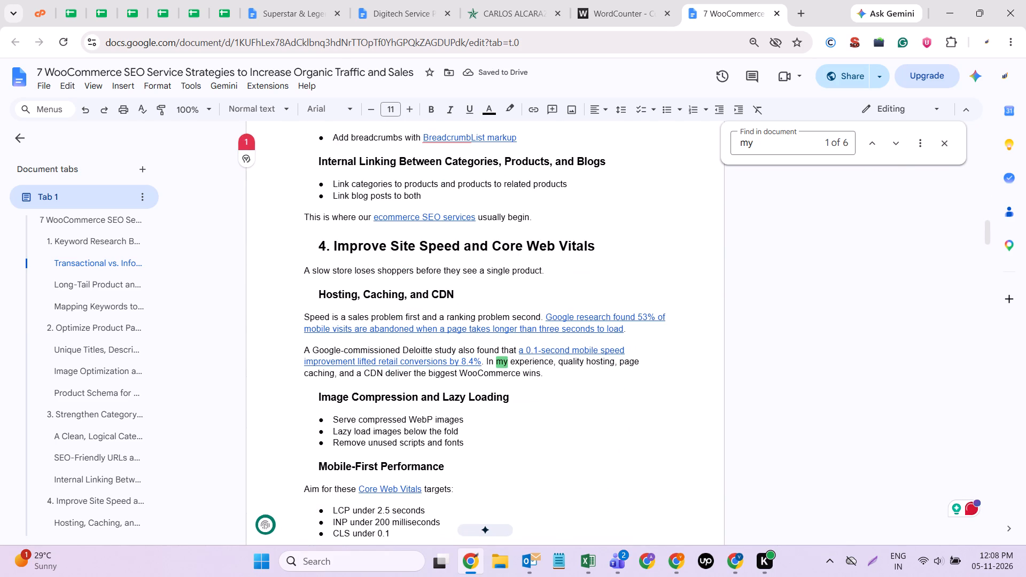
pyautogui.moveTo(510, 365); pyautogui.dragTo(491, 367)
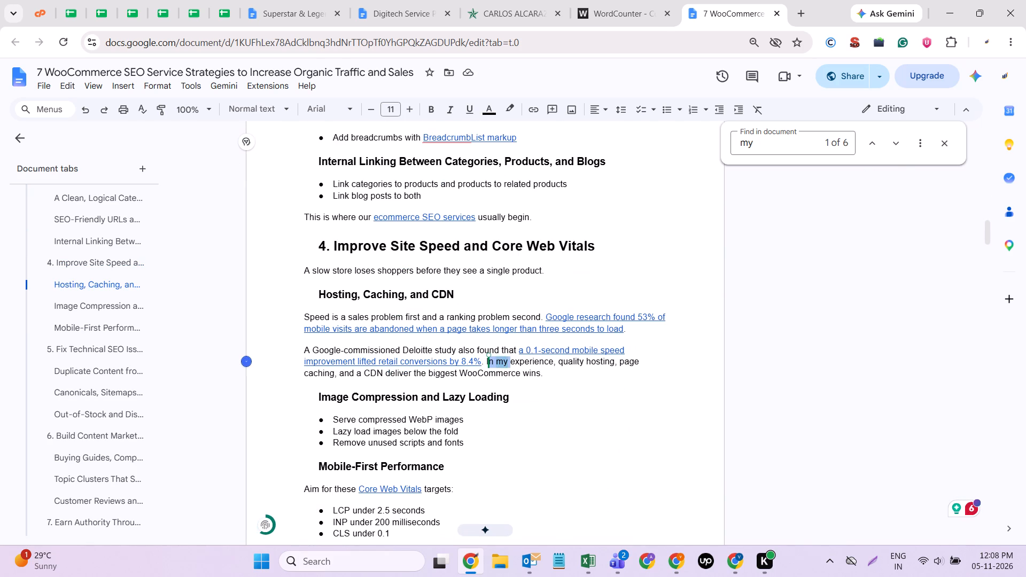
pyautogui.moveTo(491, 367); pyautogui.dragTo(486, 367)
pyautogui.write('As per ou')
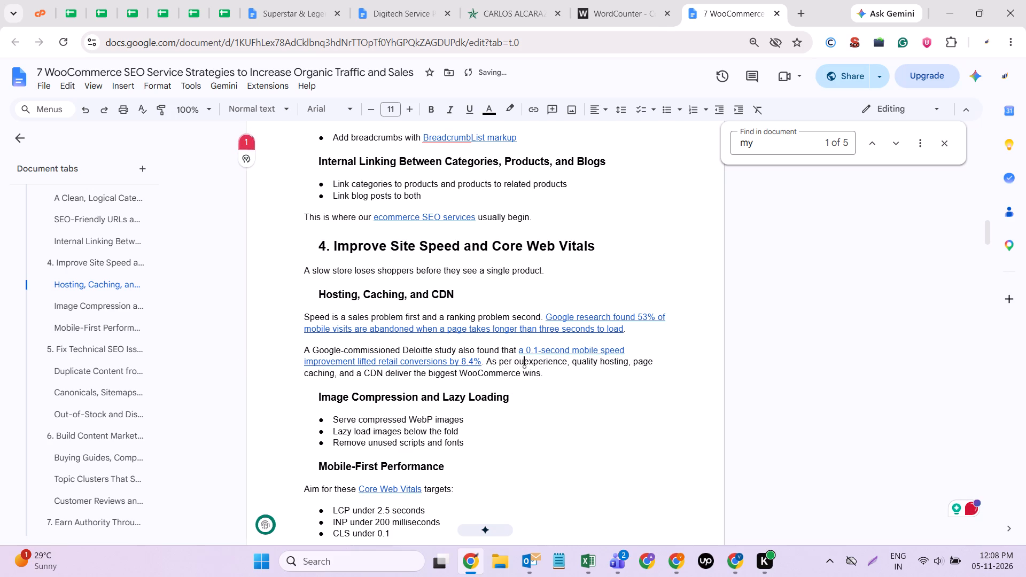
pyautogui.write('r')
pyautogui.press('space')
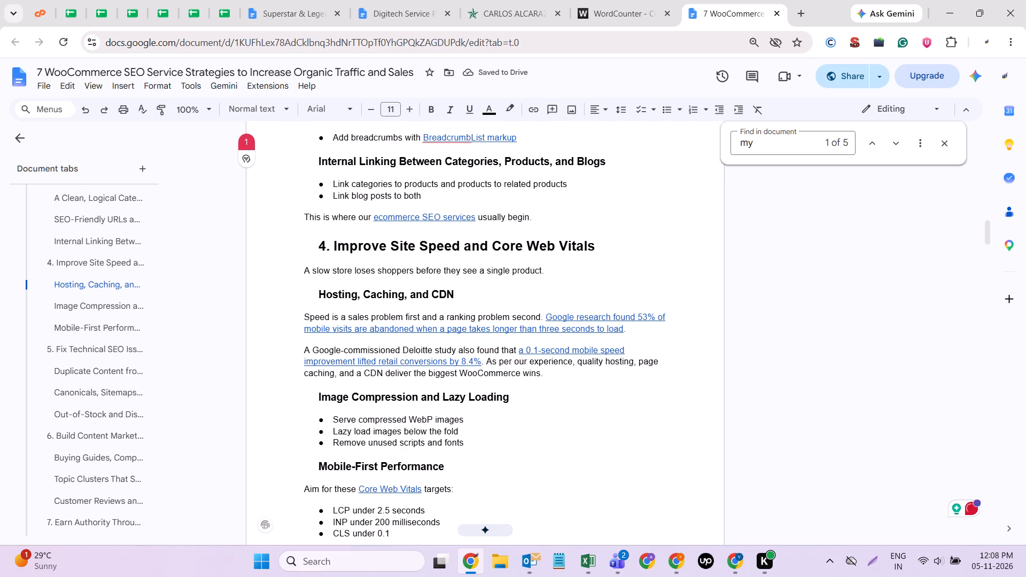
# Under Control Plugin Bloat, remove "In my experience," so the sentence starts with a capitalized "This".
pyautogui.click(900, 143)
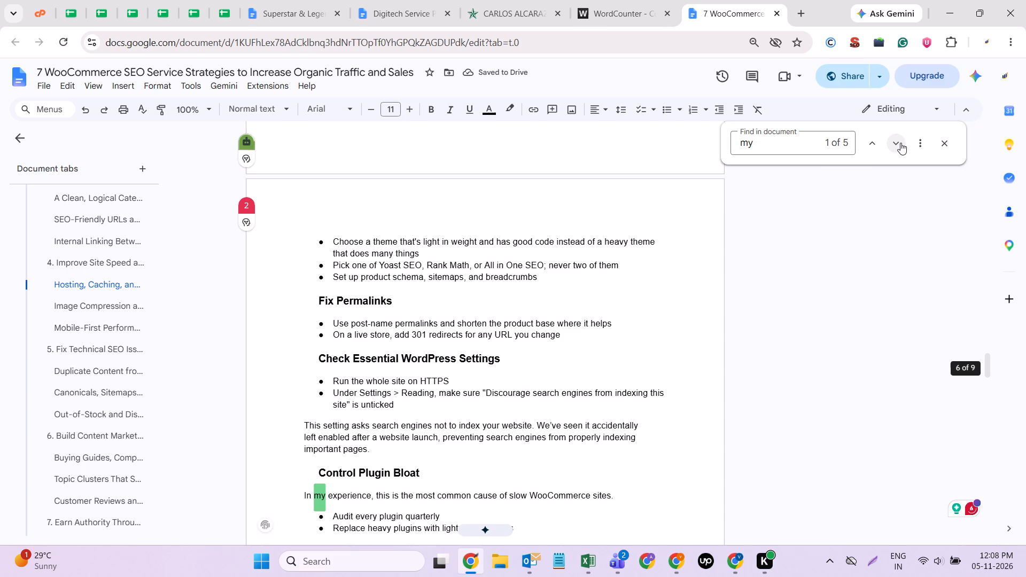
pyautogui.scroll(-1, 473, 368)
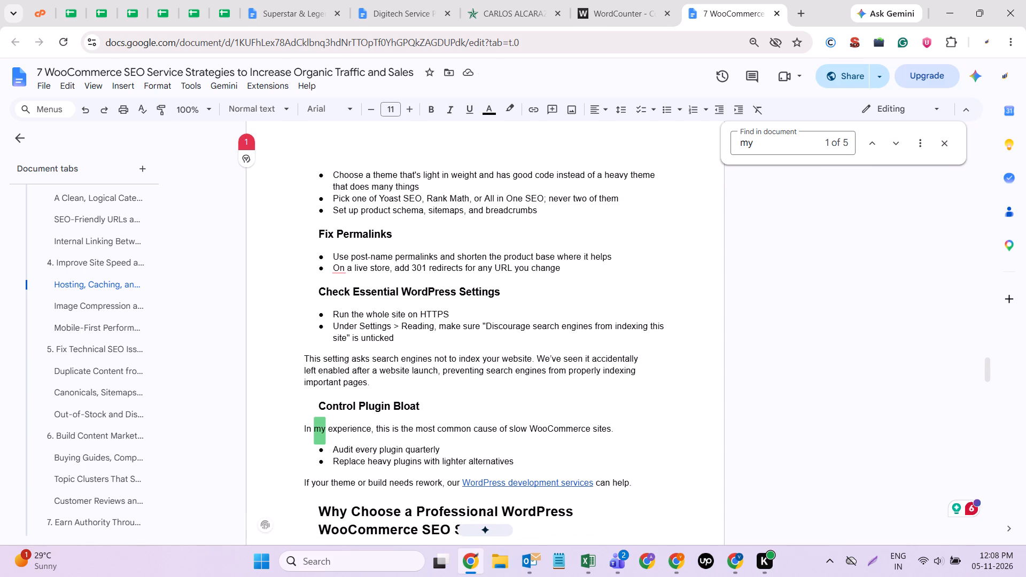
pyautogui.moveTo(326, 431); pyautogui.dragTo(311, 434)
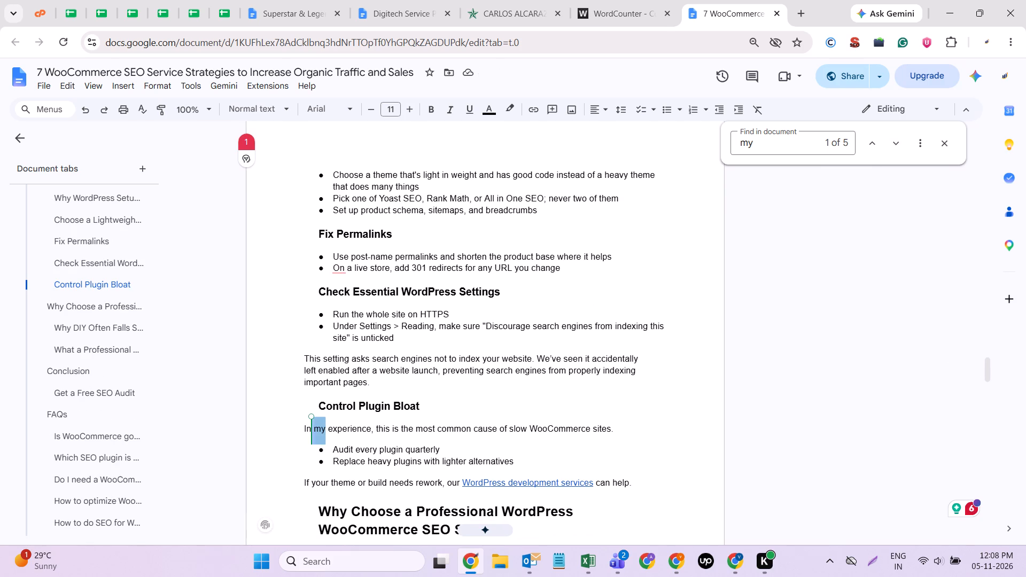
pyautogui.moveTo(311, 434); pyautogui.dragTo(305, 435)
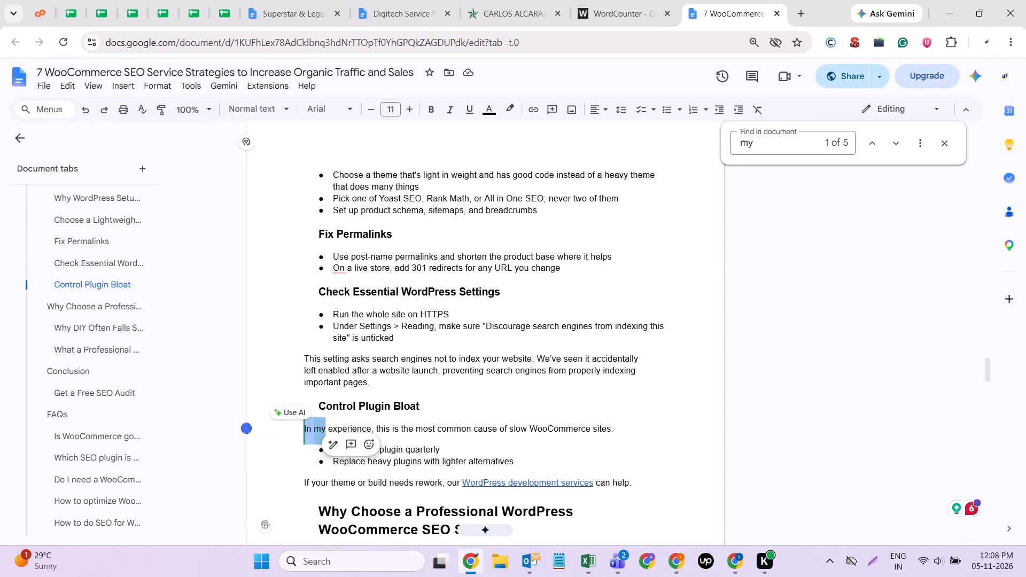
pyautogui.moveTo(379, 431); pyautogui.dragTo(293, 419)
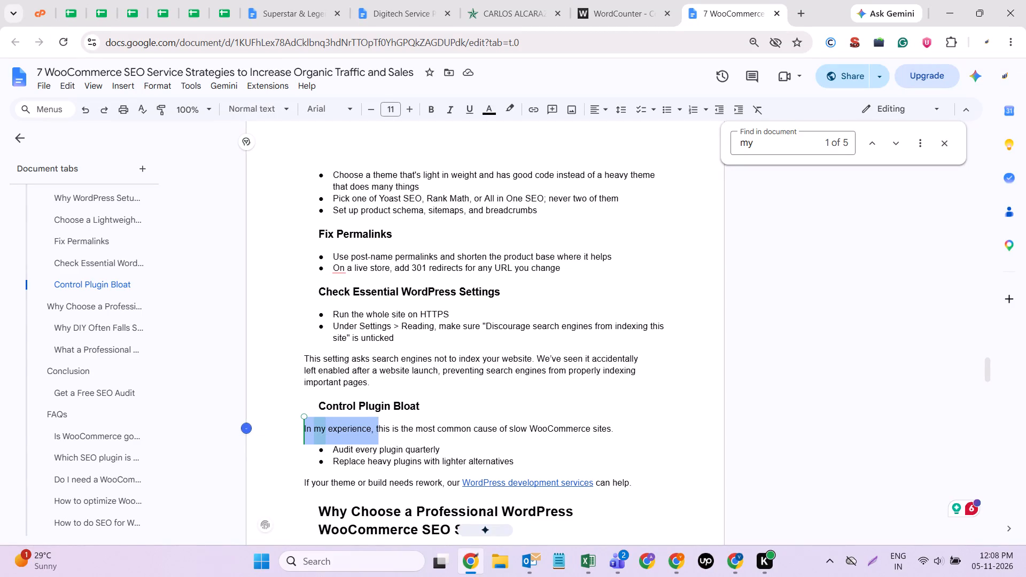
pyautogui.hotkey('shift', 't')
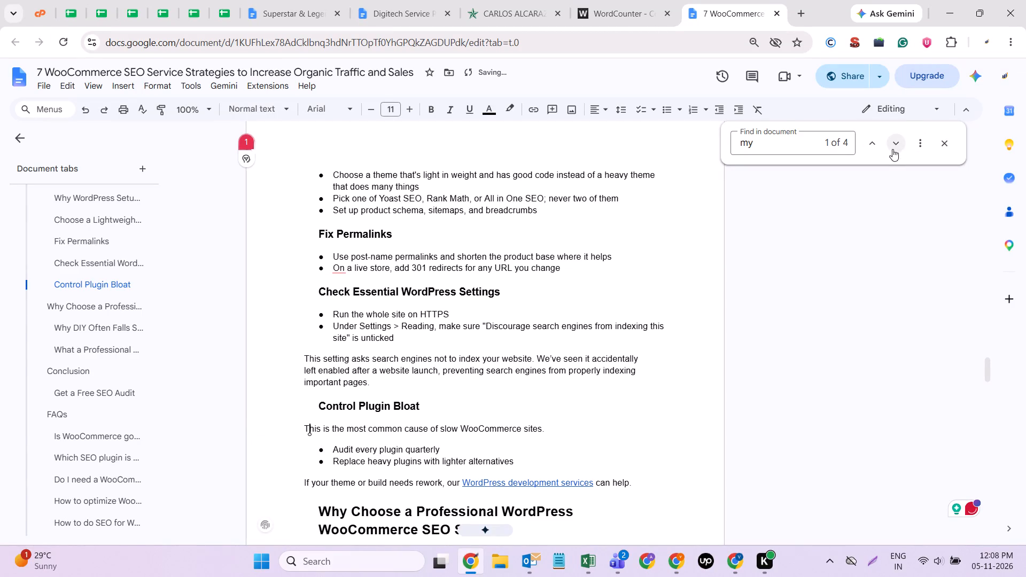
# Under Why DIY Often Falls Short, change "In my experience" to "In our experience".
pyautogui.click(893, 149)
pyautogui.scroll(-1, 348, 407)
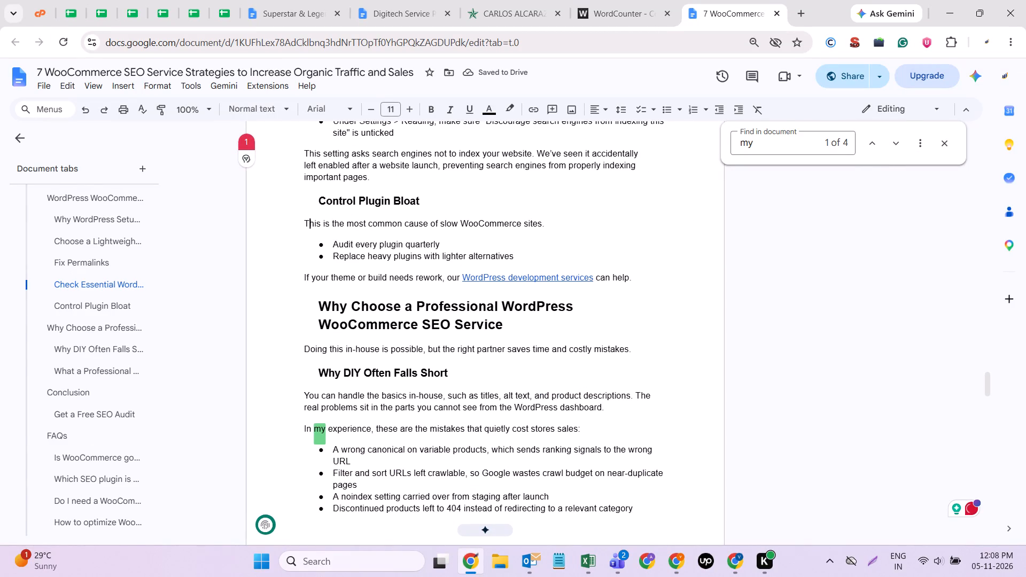
pyautogui.doubleClick(319, 430)
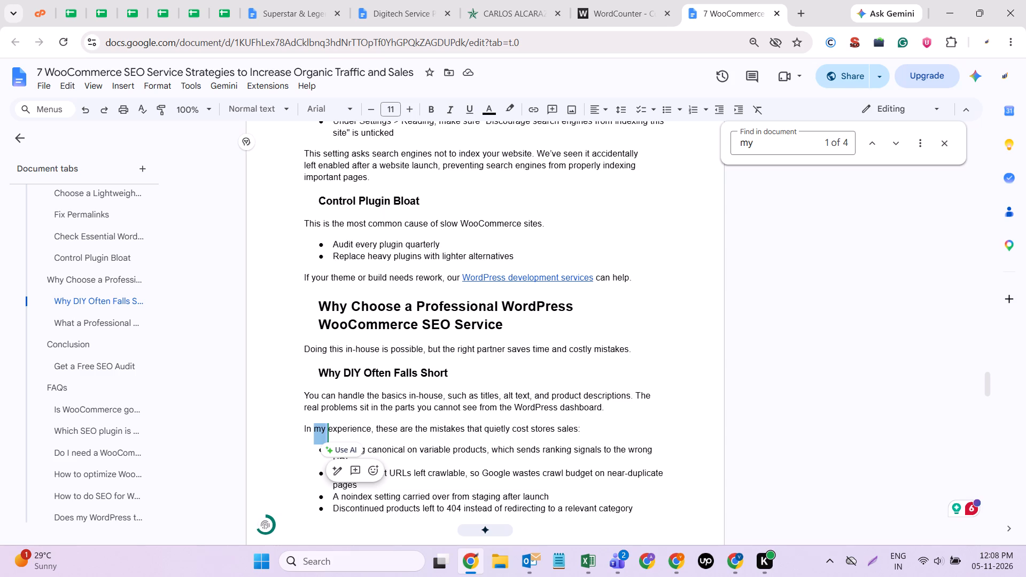
pyautogui.write('our')
pyautogui.press('space')
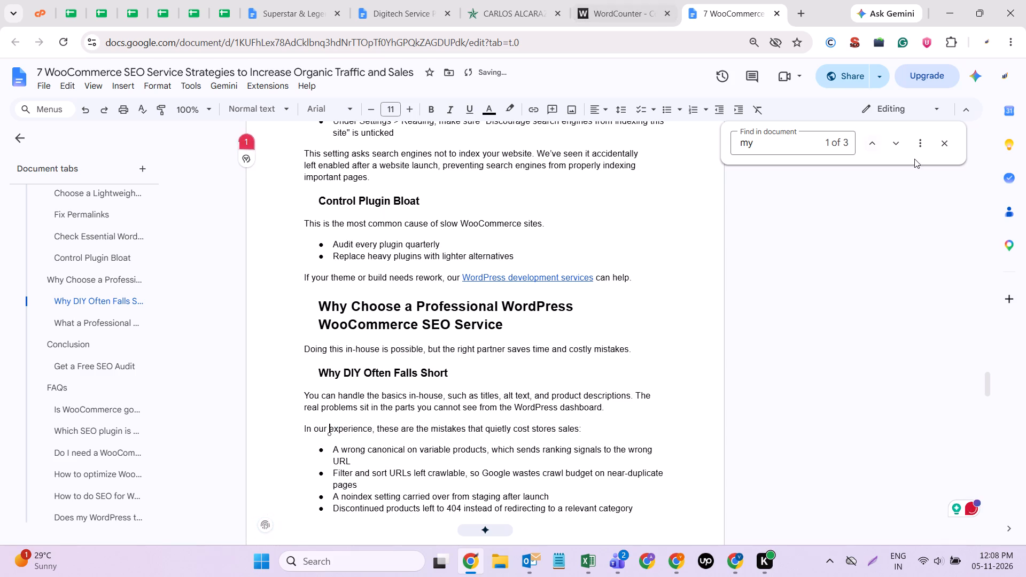
# In the Conclusion's second paragraph, remove "In my experience," so it starts with a capitalized "Stores".
pyautogui.click(896, 151)
pyautogui.scroll(-1, 291, 514)
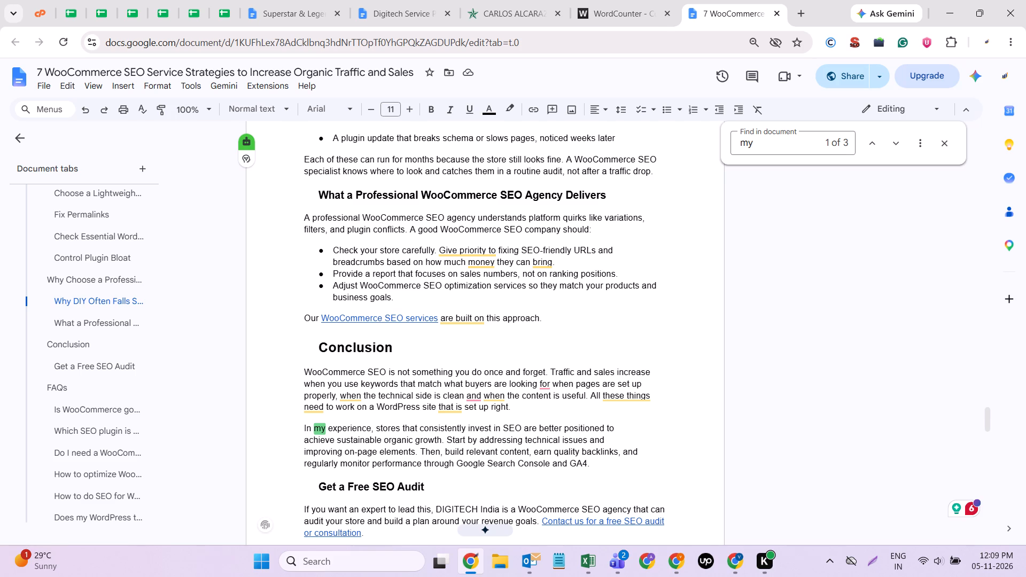
pyautogui.click(374, 430)
pyautogui.moveTo(380, 431); pyautogui.dragTo(302, 434)
pyautogui.hotkey('shift', 's')
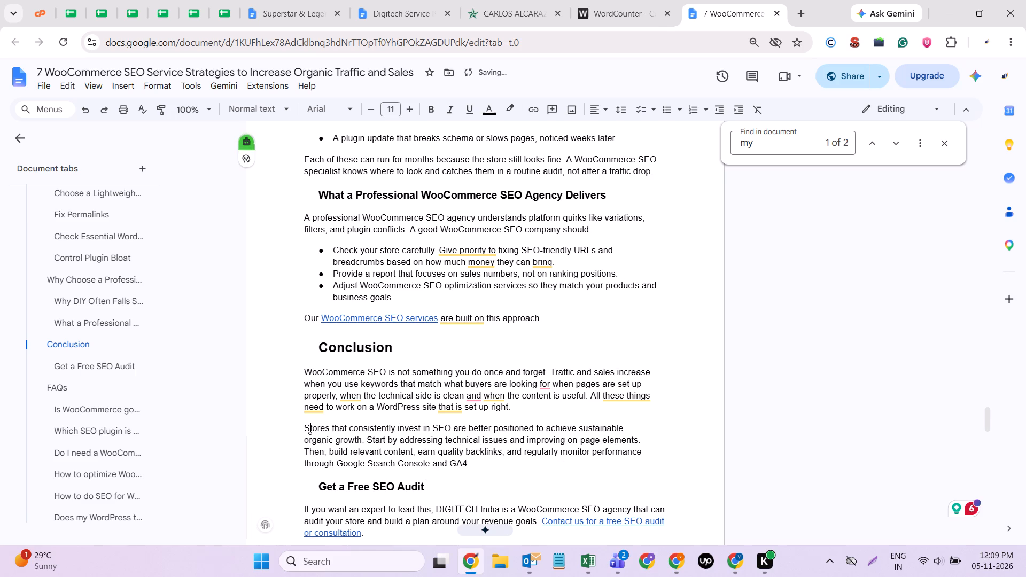
# Check the remaining matches of "my" in the FAQ question headings.
pyautogui.click(893, 144)
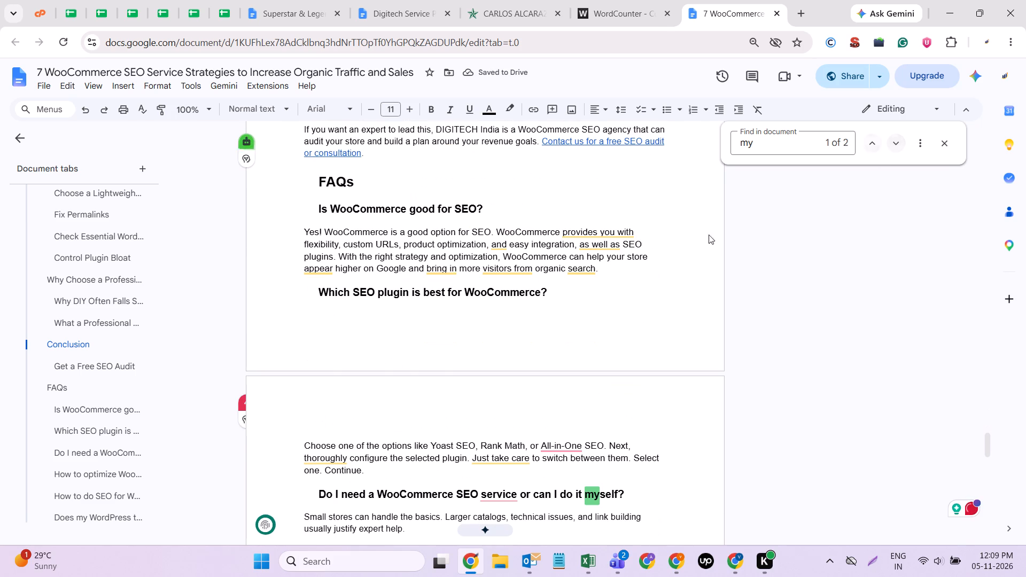
pyautogui.scroll(-1, 498, 458)
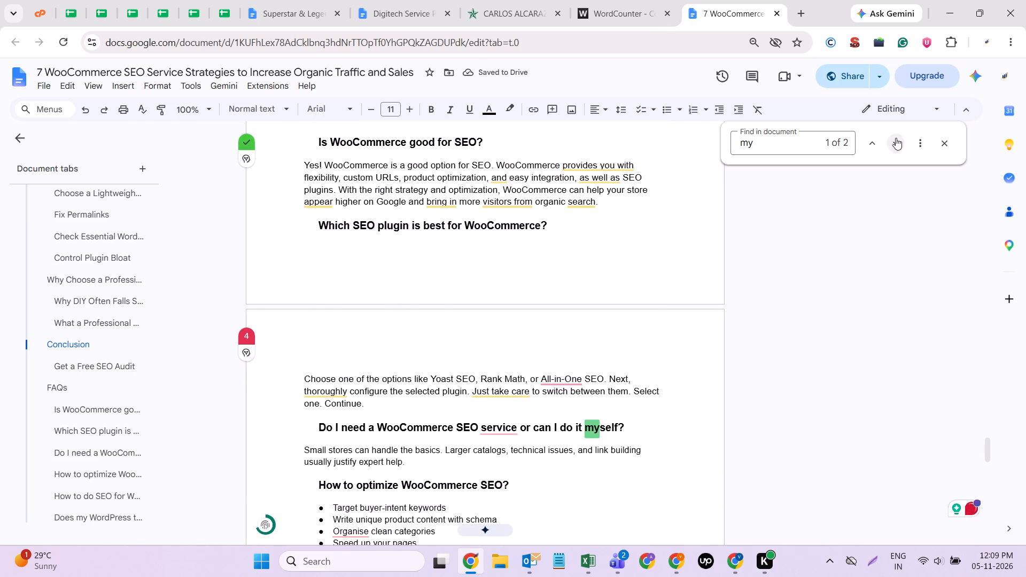
pyautogui.click(897, 137)
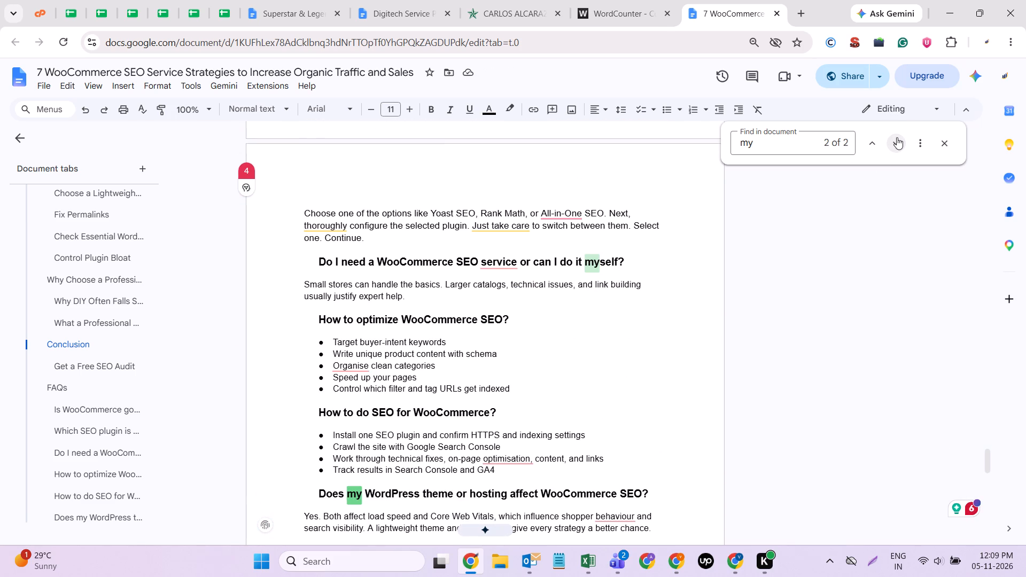
# Search the document for standalone "I" and, under Mapping Keywords to the Right Pages, change "I follow" to "we follow".
pyautogui.scroll(-1, 549, 317)
pyautogui.click(788, 139)
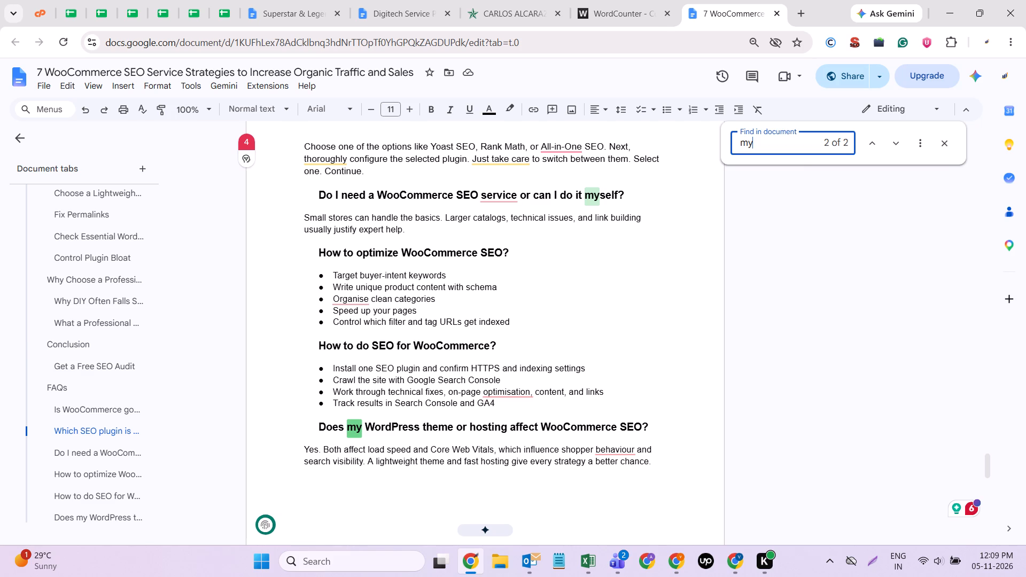
pyautogui.hotkey('ctrl', 'a')
pyautogui.hotkey('shift', 'i')
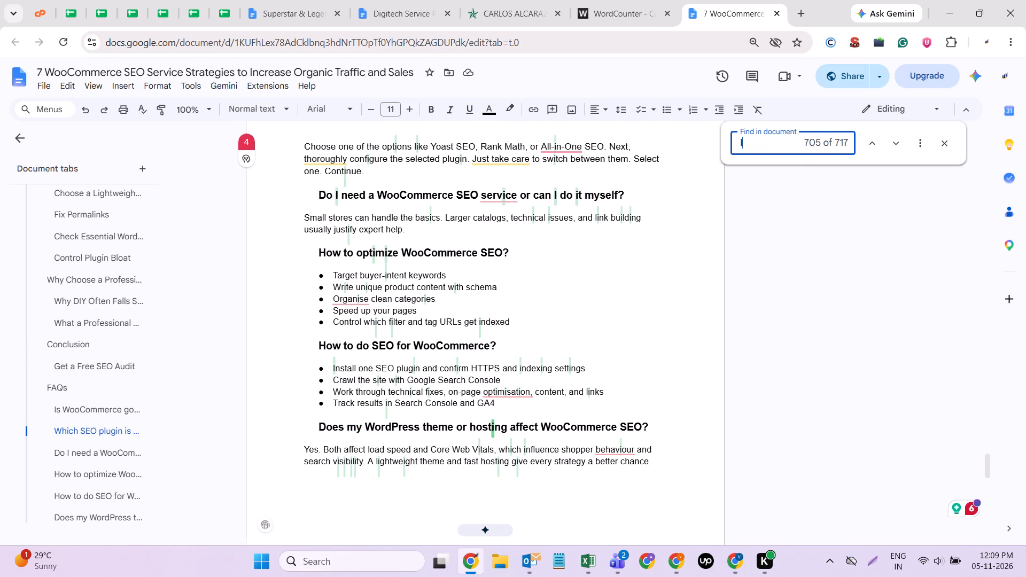
pyautogui.press('space')
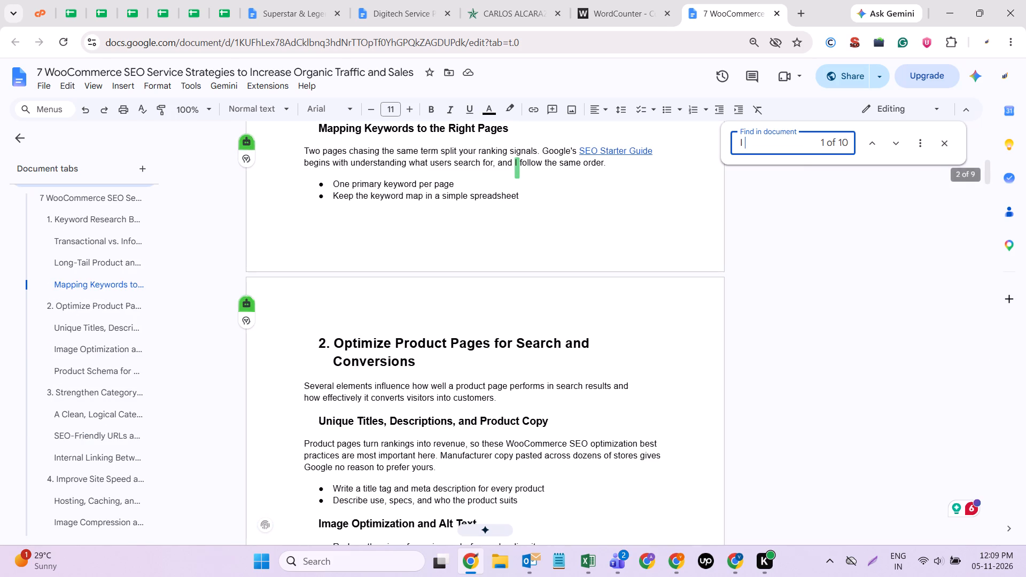
pyautogui.scroll(3, 491, 237)
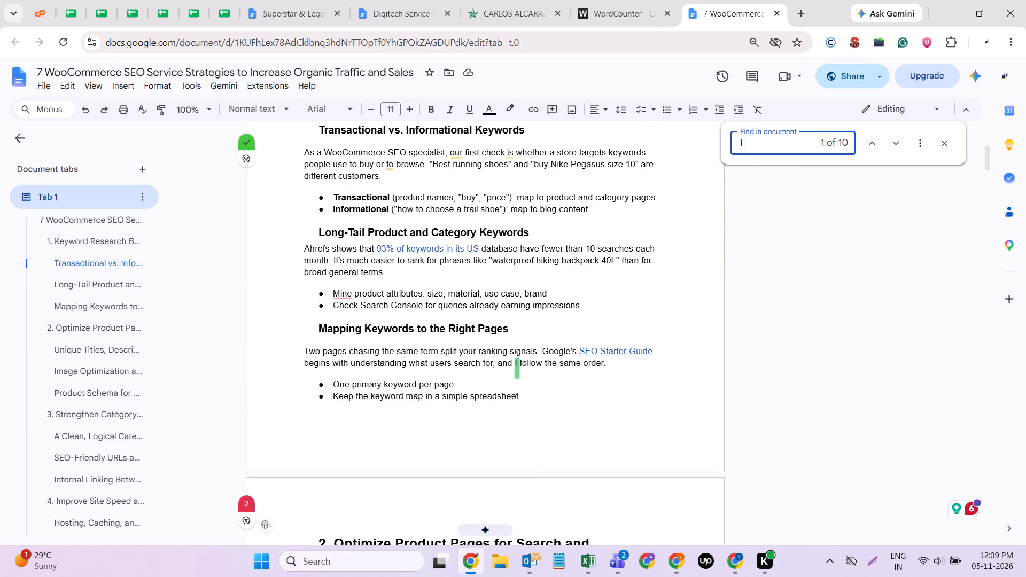
pyautogui.click(517, 366)
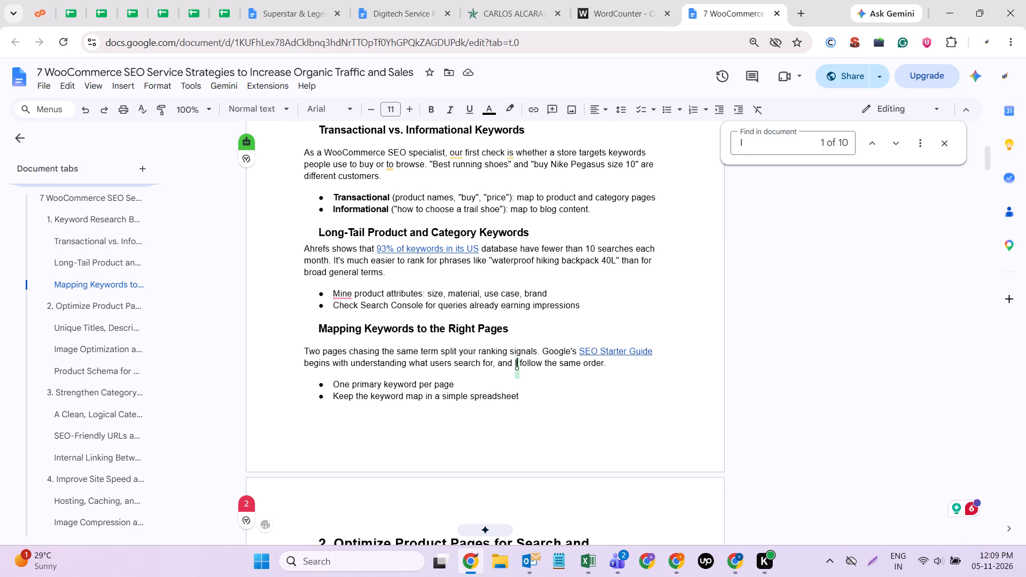
pyautogui.press('BackSpace')
pyautogui.write('We')
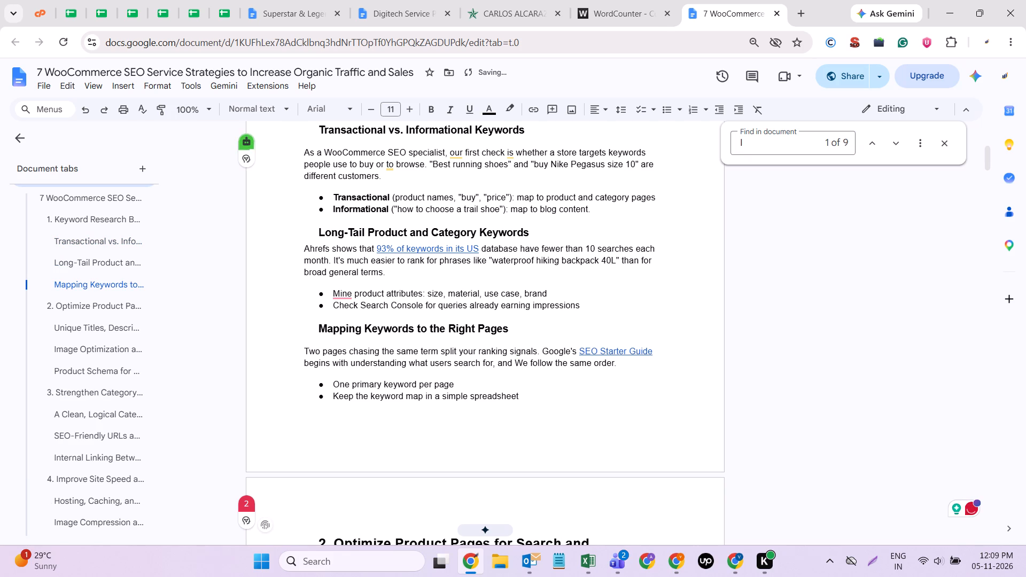
pyautogui.press('BackSpace')
pyautogui.press('BackSpace')
pyautogui.write('we')
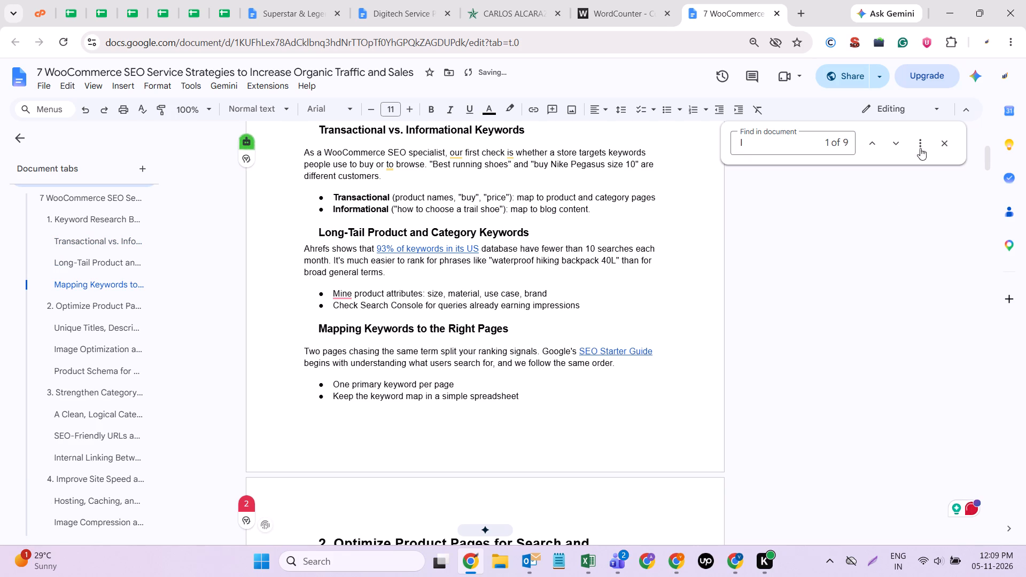
# Under Product Schema for Price, Reviews, and Availability, change "I have seen" to "We have seen".
pyautogui.click(890, 141)
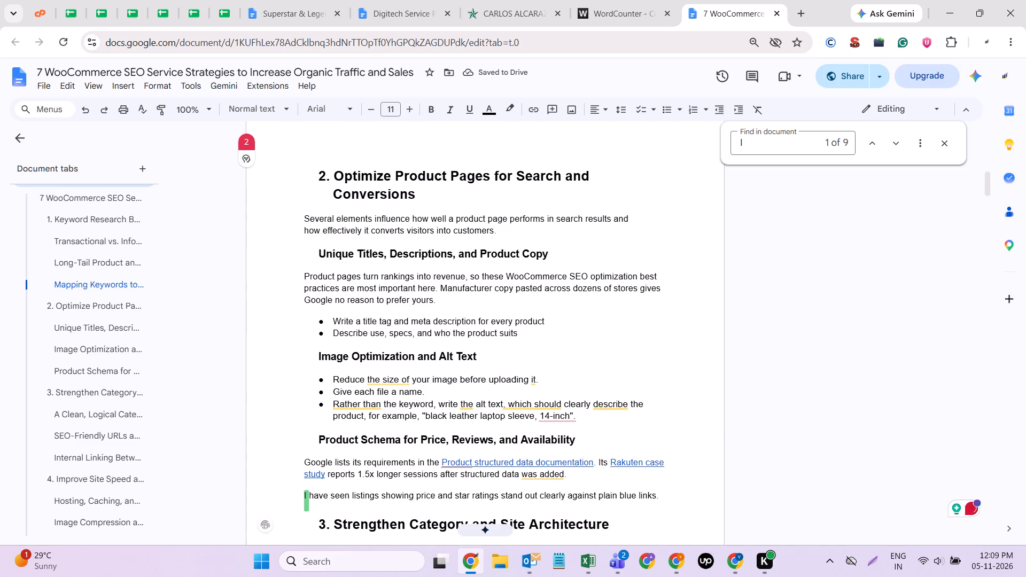
pyautogui.scroll(-1, 267, 484)
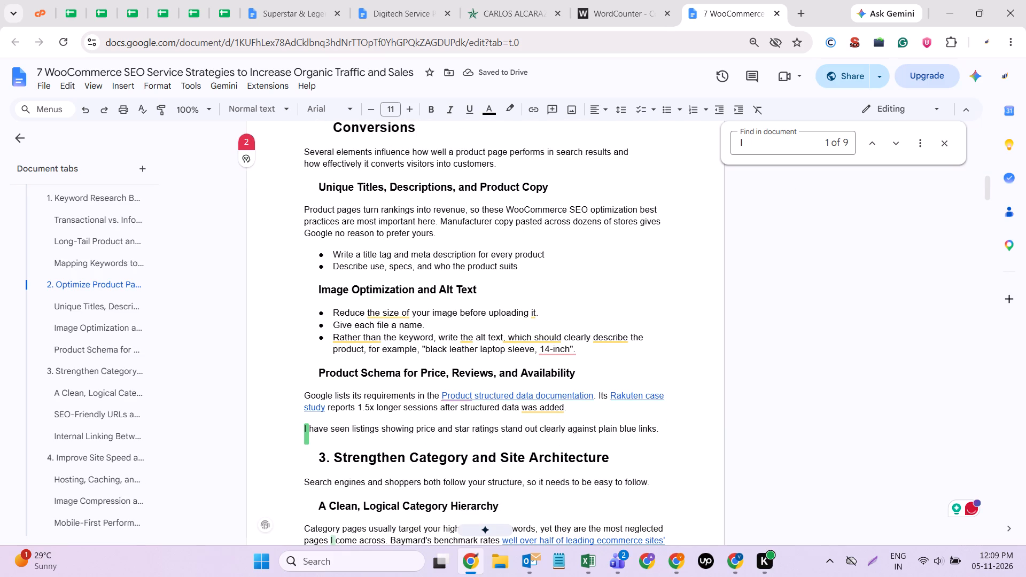
pyautogui.click(306, 431)
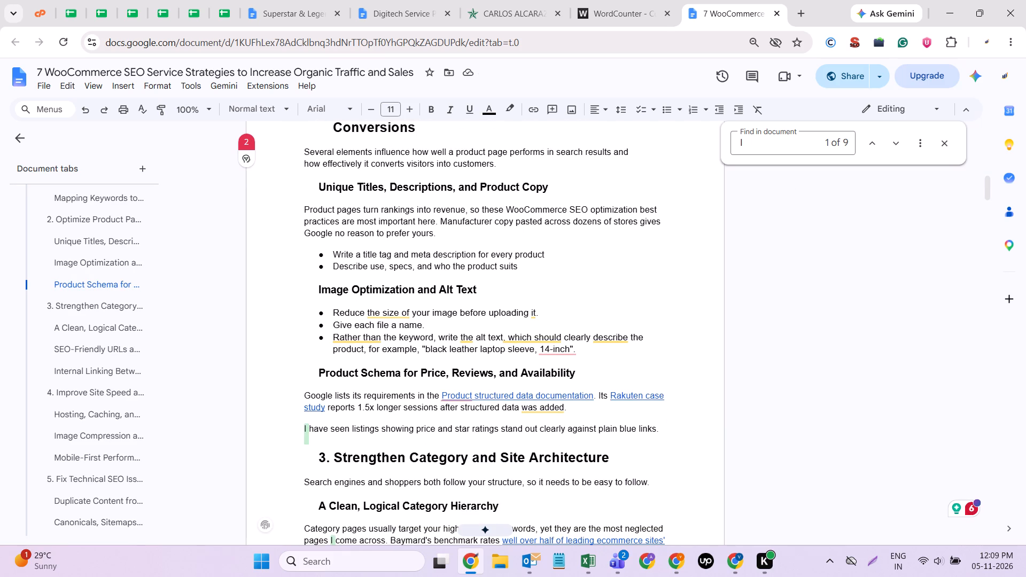
pyautogui.press('Right')
pyautogui.press('BackSpace')
pyautogui.write('We')
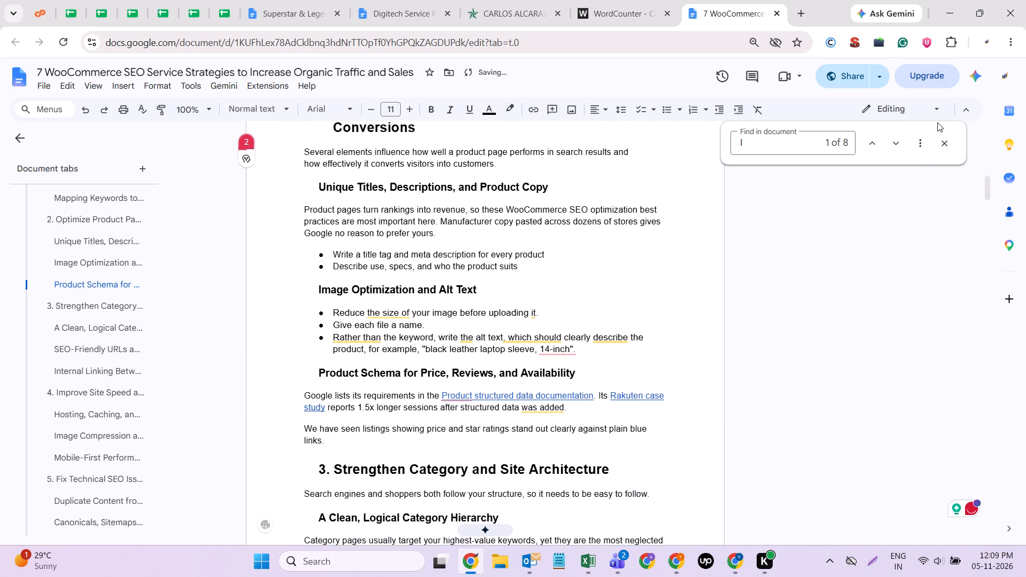
# Under A Clean, Logical Category Hierarchy, change "I come across" to "we come across".
pyautogui.click(900, 142)
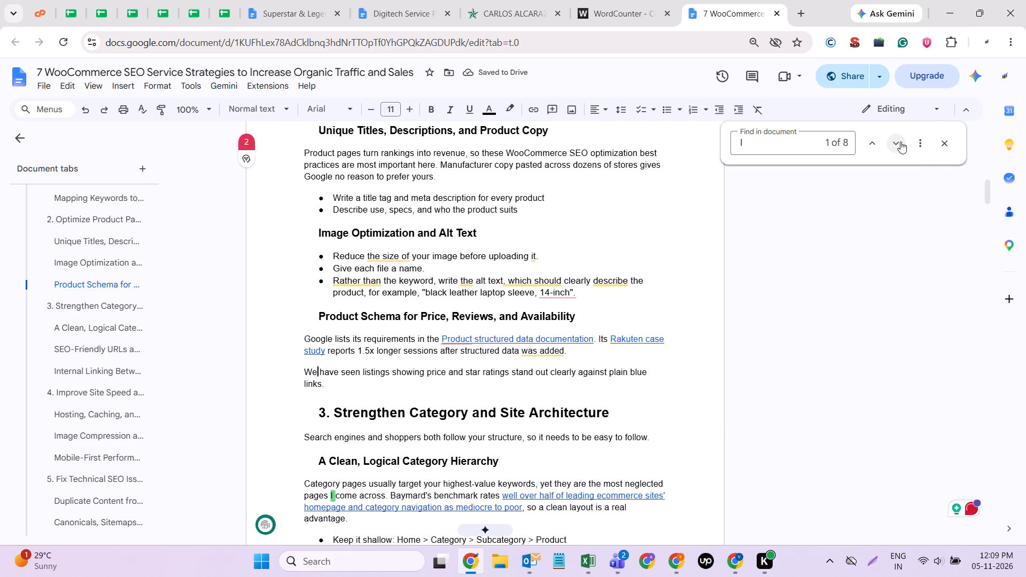
pyautogui.scroll(-1, 376, 420)
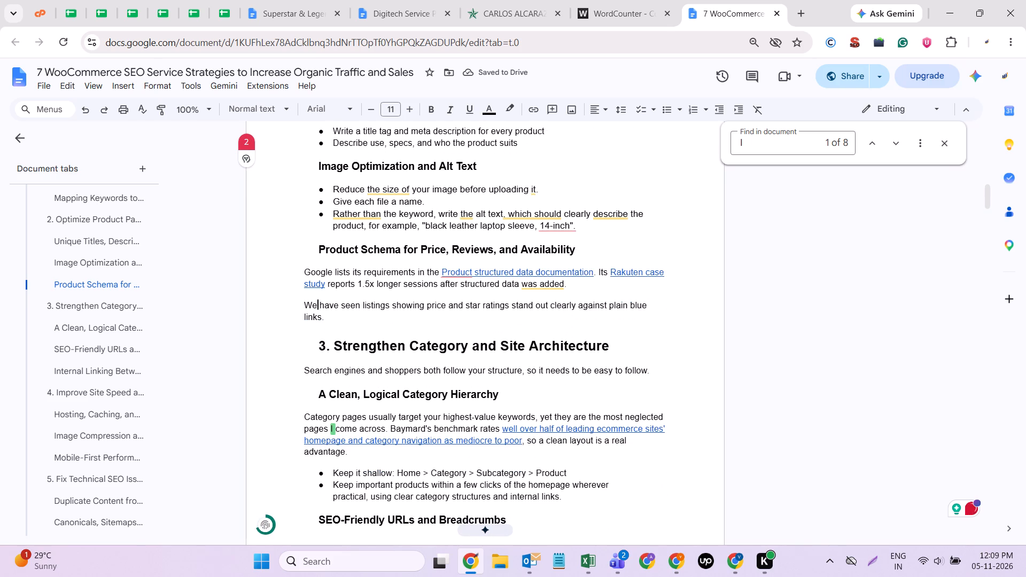
pyautogui.click(333, 430)
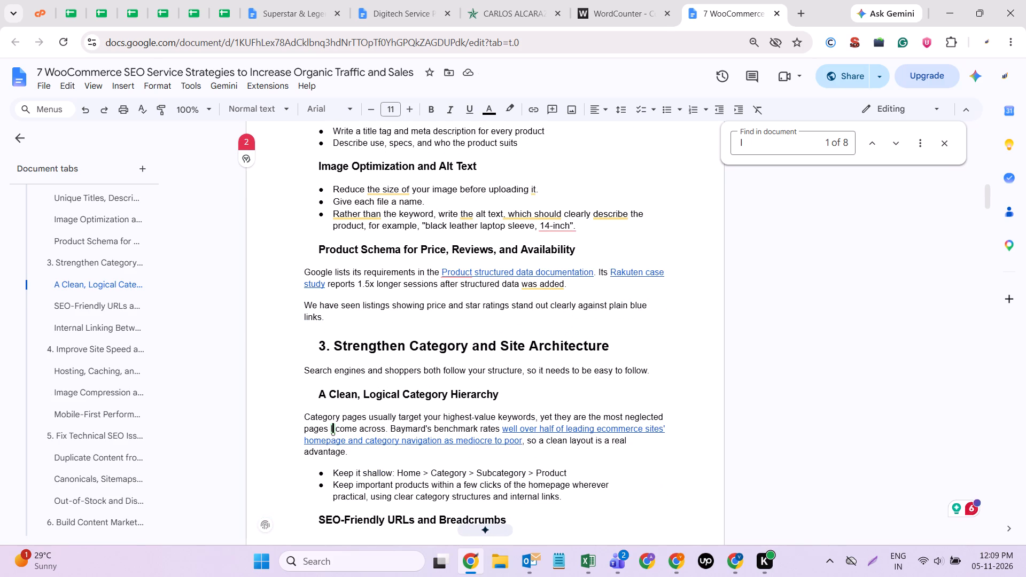
pyautogui.press('BackSpace')
pyautogui.write('we')
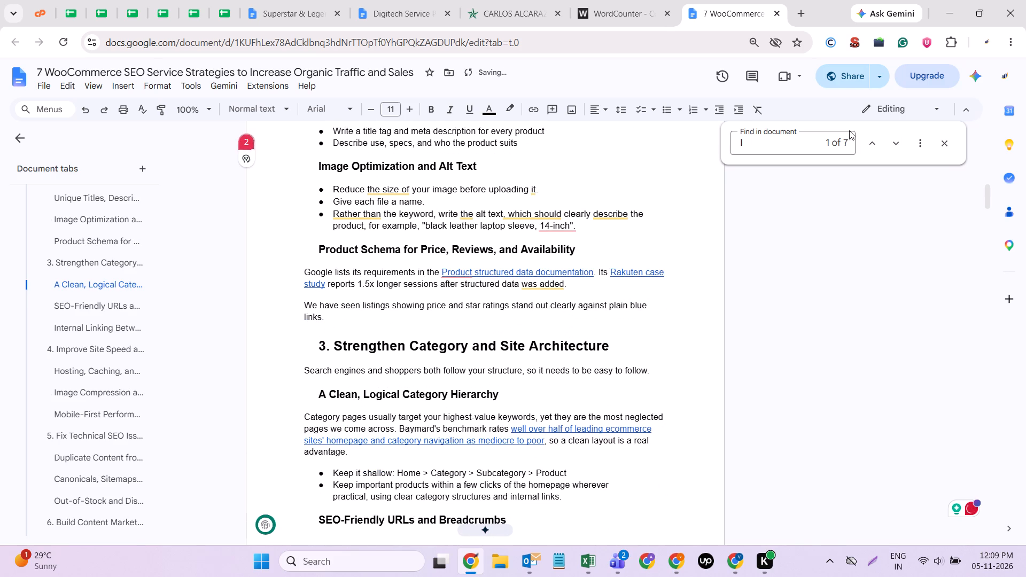
# Under Customer Reviews and User-Generated Content, change "how I handle reviews" to "how we handle reviews".
pyautogui.click(901, 141)
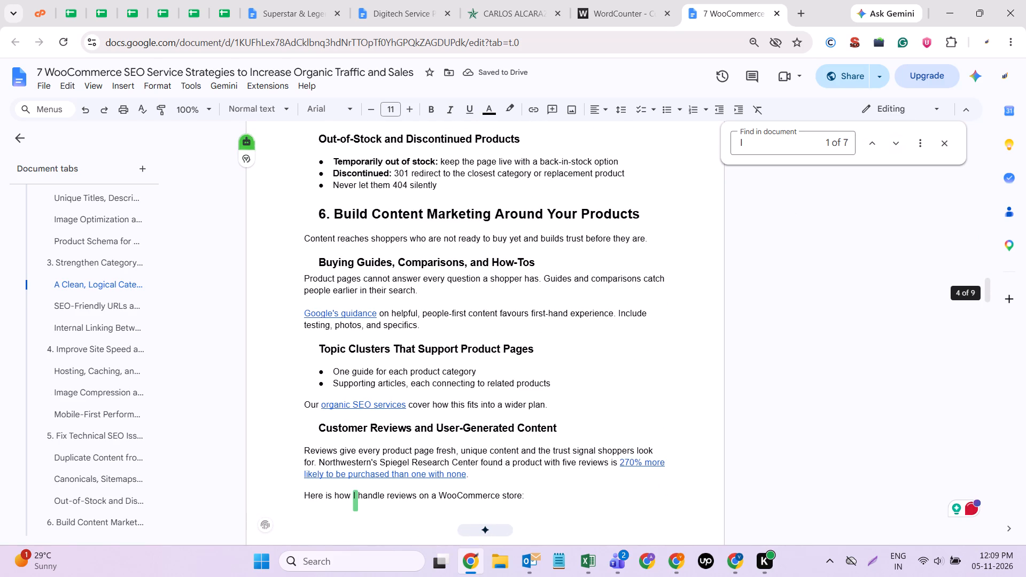
pyautogui.click(356, 500)
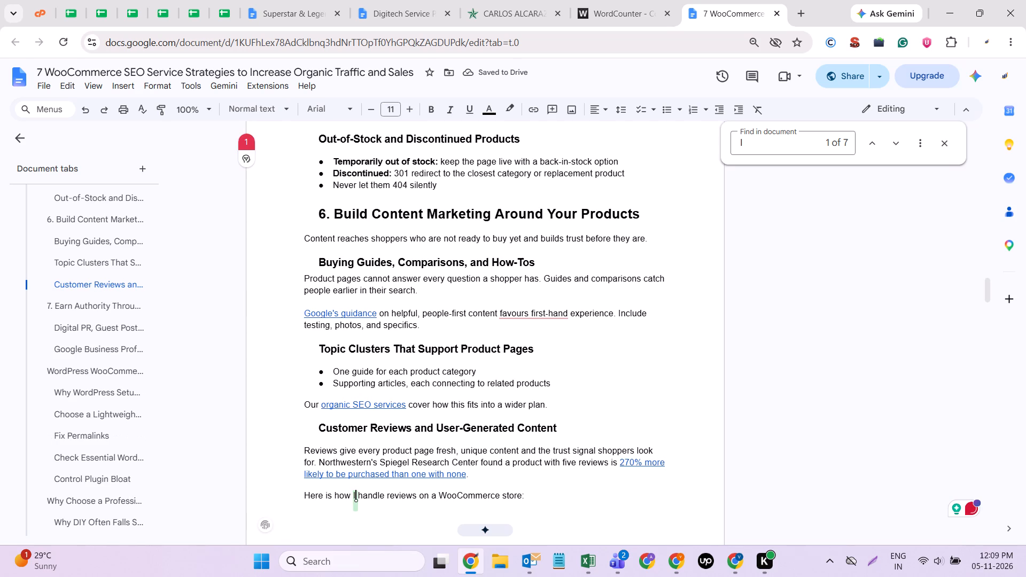
pyautogui.press('BackSpace')
pyautogui.write('We')
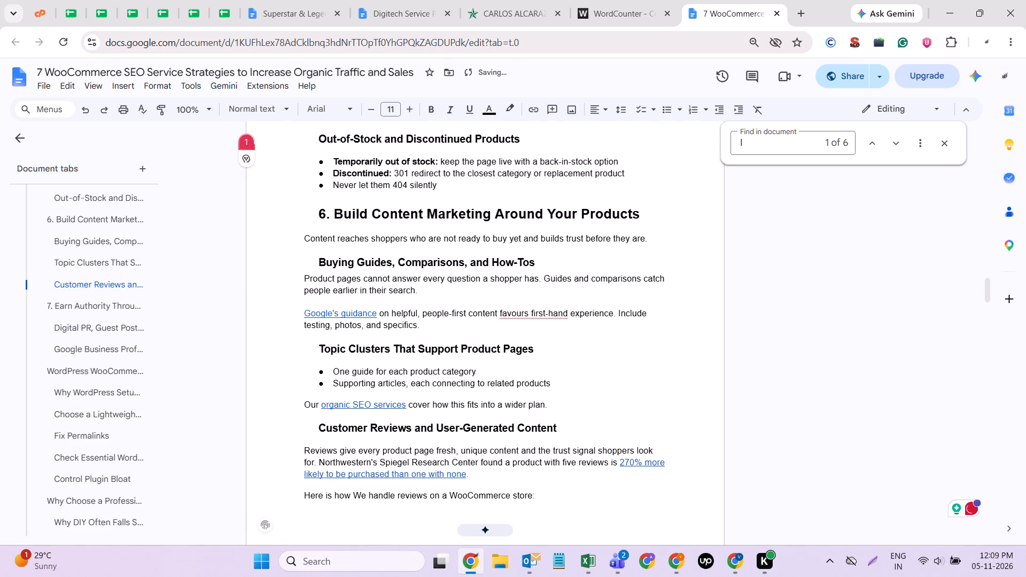
pyautogui.press('BackSpace')
pyautogui.press('BackSpace')
pyautogui.write('we')
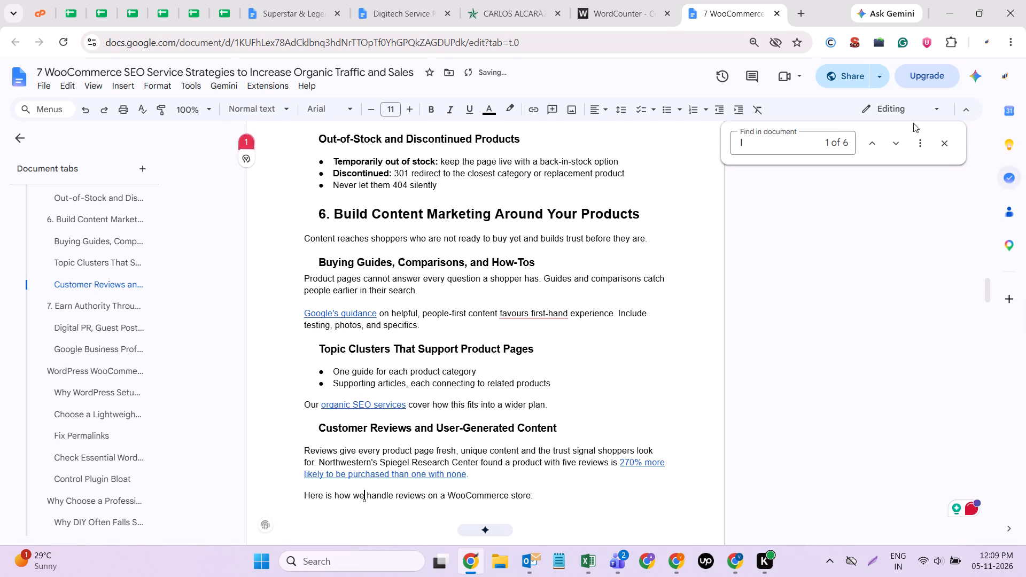
# Under Digital PR, Guest Posts, and Partner Links, change "what I observe" to "what we observe".
pyautogui.click(891, 141)
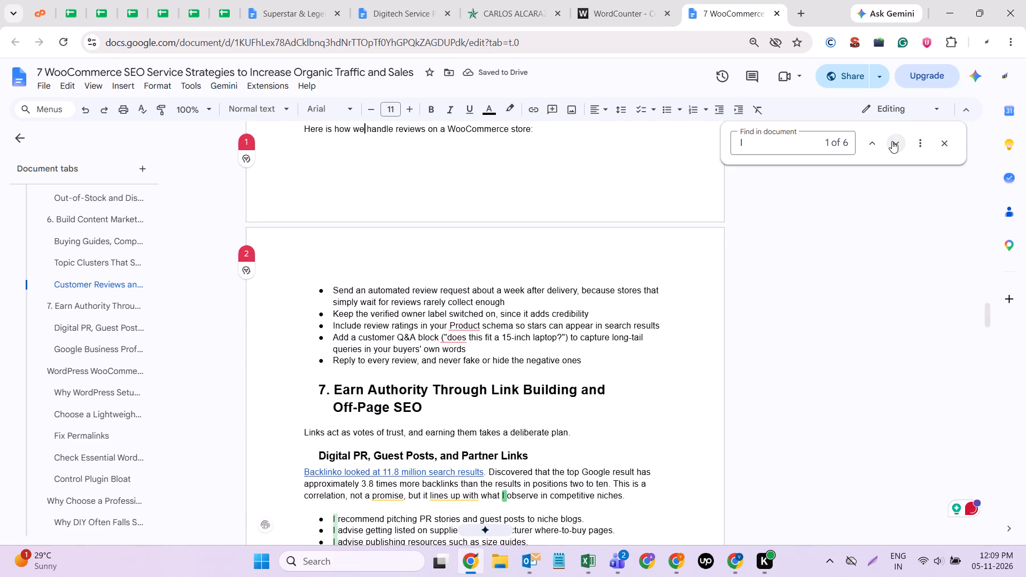
pyautogui.scroll(-2, 462, 358)
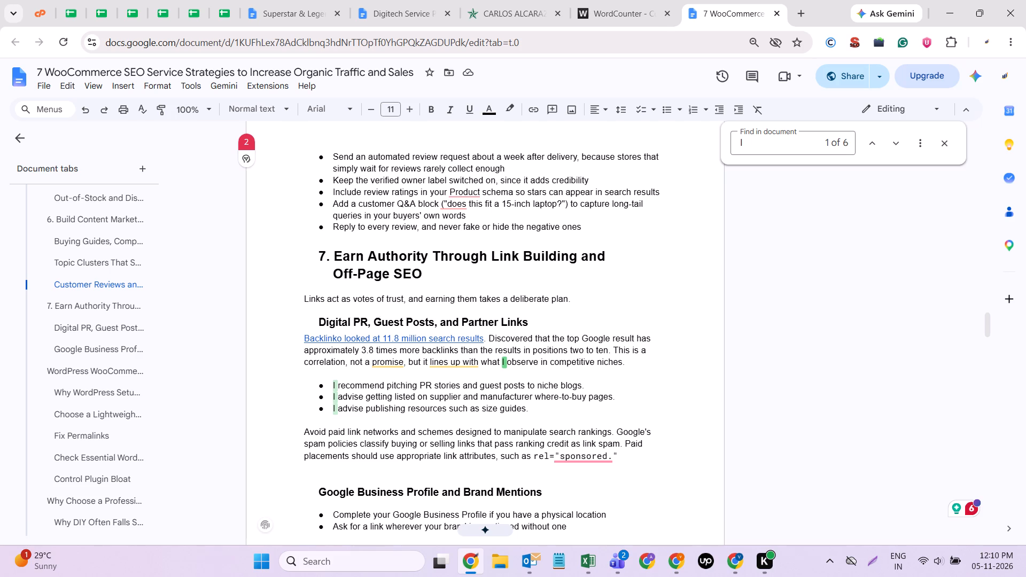
pyautogui.click(503, 362)
pyautogui.press('Right')
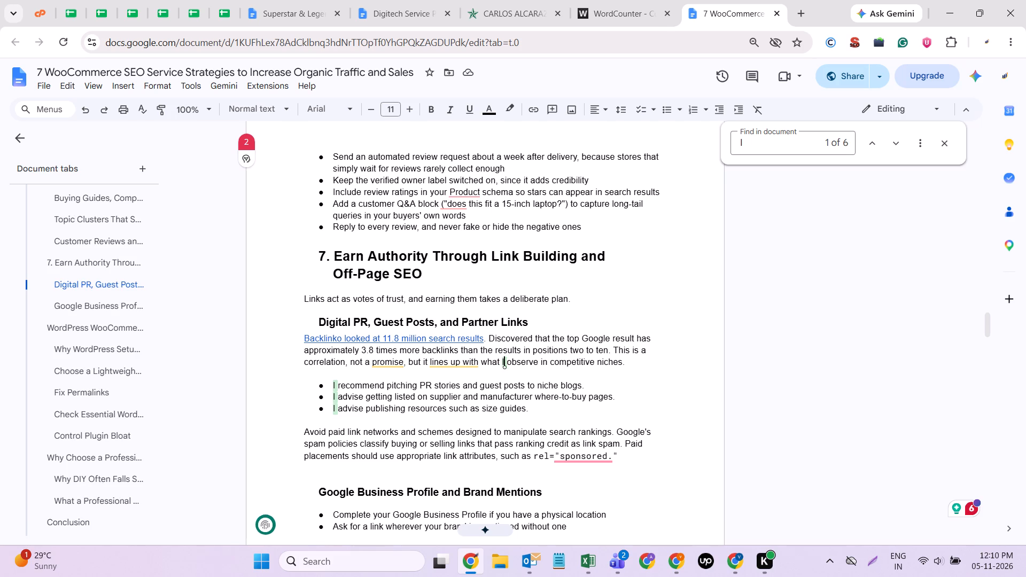
pyautogui.press('BackSpace')
pyautogui.write('we')
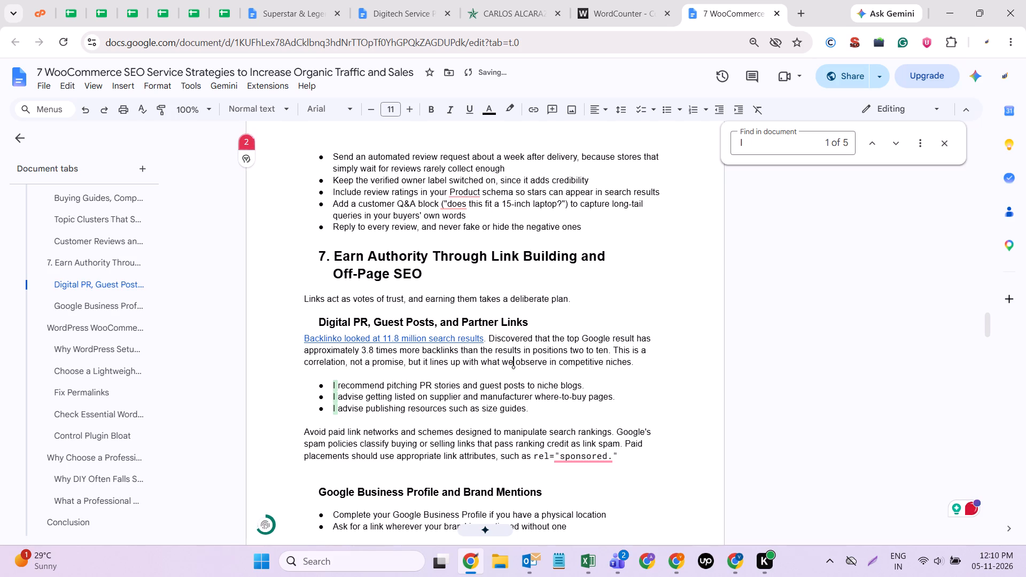
# Remove "I recommend" from the first Digital PR bullet so it starts with a capitalized "Pitching".
pyautogui.moveTo(389, 389); pyautogui.dragTo(330, 389)
pyautogui.press('BackSpace')
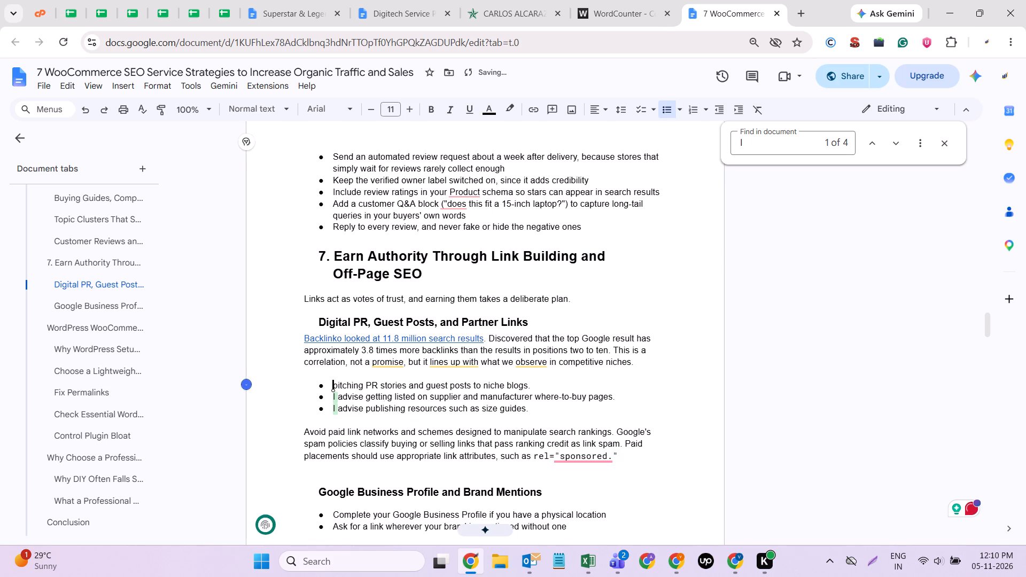
pyautogui.press('Right')
pyautogui.press('BackSpace')
pyautogui.hotkey('shift', 'p')
# Remove "I advise" from the second Digital PR bullet so it starts with a capitalized "Getting".
pyautogui.press('Down')
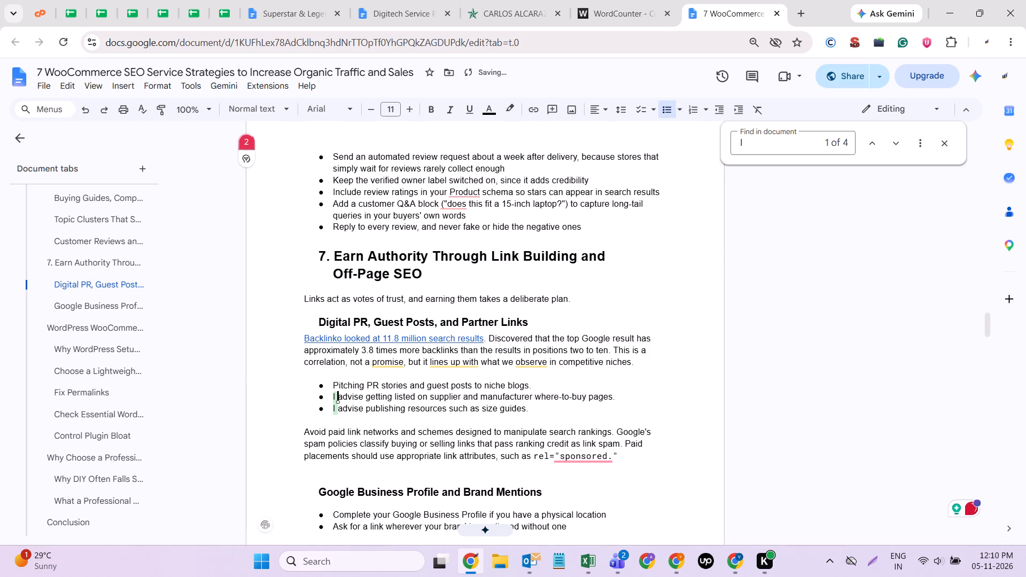
pyautogui.press('Right')
pyautogui.press('Right')
pyautogui.press('Right')
pyautogui.press('Right')
pyautogui.press('Right')
pyautogui.press('Right')
pyautogui.press('Right')
pyautogui.press('Right')
pyautogui.press('BackSpace')
pyautogui.press('BackSpace')
pyautogui.press('BackSpace')
pyautogui.press('BackSpace')
pyautogui.press('BackSpace')
pyautogui.press('BackSpace')
pyautogui.press('BackSpace')
pyautogui.press('BackSpace')
pyautogui.press('BackSpace')
pyautogui.press('BackSpace')
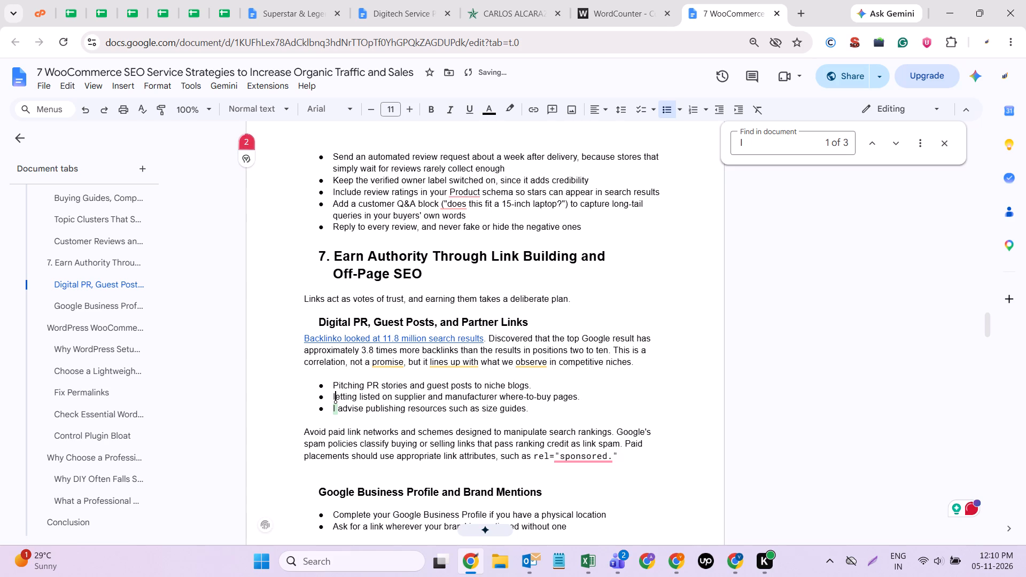
pyautogui.hotkey('shift', 'g')
# Remove "I advise" from the third Digital PR bullet so it starts with a capitalized "Publishing".
pyautogui.press('Down')
pyautogui.press('Right')
pyautogui.press('BackSpace')
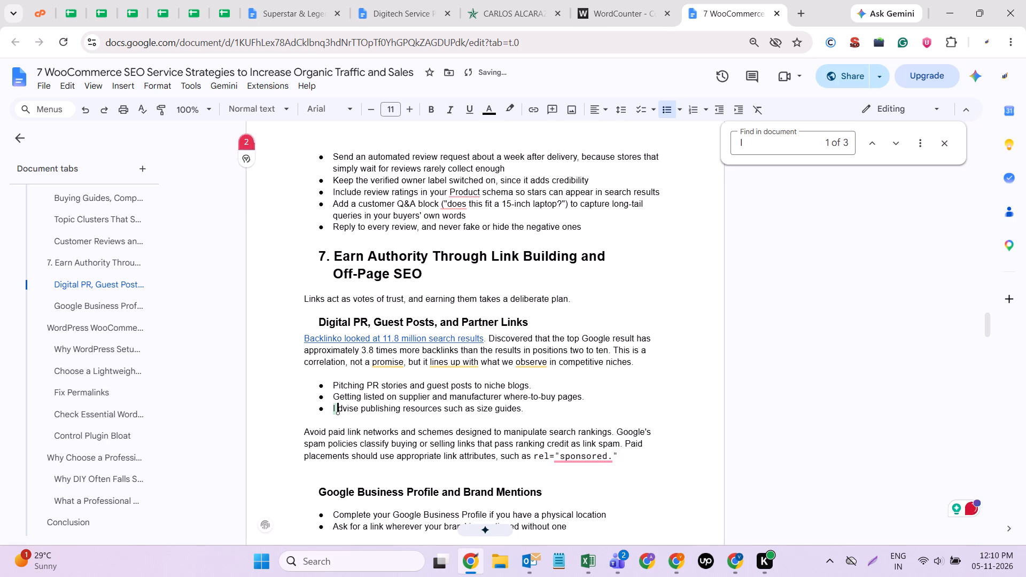
pyautogui.press('BackSpace')
pyautogui.press('BackSpace')
pyautogui.hotkey('shift', 'a')
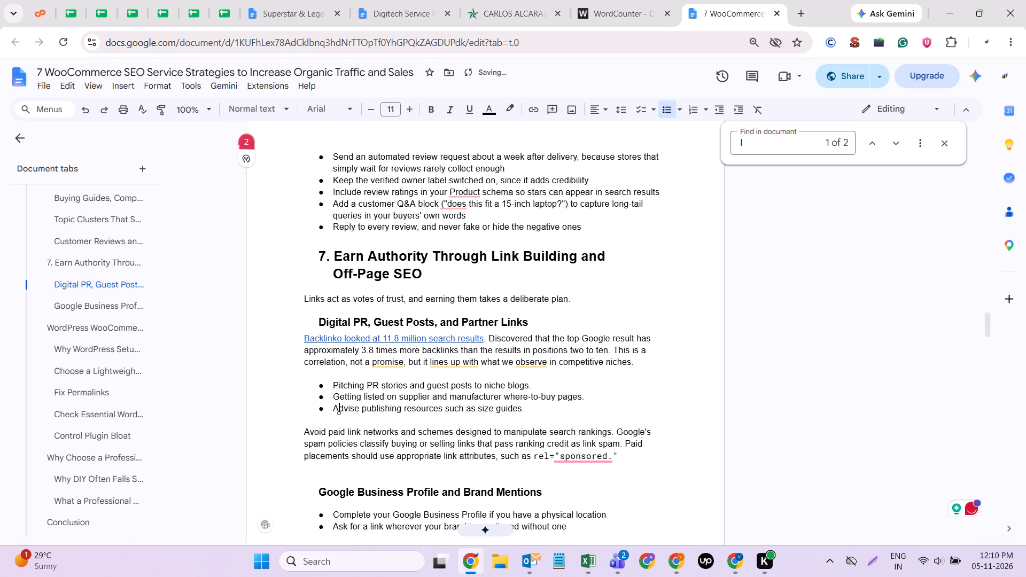
pyautogui.press('Right')
pyautogui.press('Right')
pyautogui.press('Right')
pyautogui.press('Right')
pyautogui.press('Right')
pyautogui.press('Right')
pyautogui.press('Right')
pyautogui.press('BackSpace')
pyautogui.press('BackSpace')
pyautogui.press('BackSpace')
pyautogui.press('BackSpace')
pyautogui.press('BackSpace')
pyautogui.press('BackSpace')
pyautogui.press('BackSpace')
pyautogui.press('BackSpace')
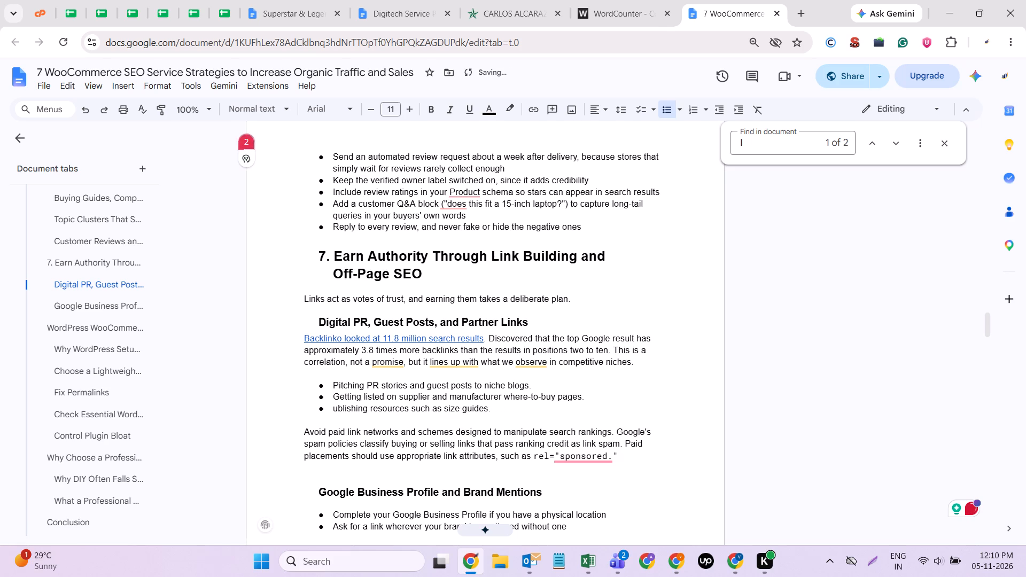
pyautogui.hotkey('shift', 'p')
# Check the remaining matches of standalone "I" in the FAQ question headings.
pyautogui.scroll(-1, 307, 384)
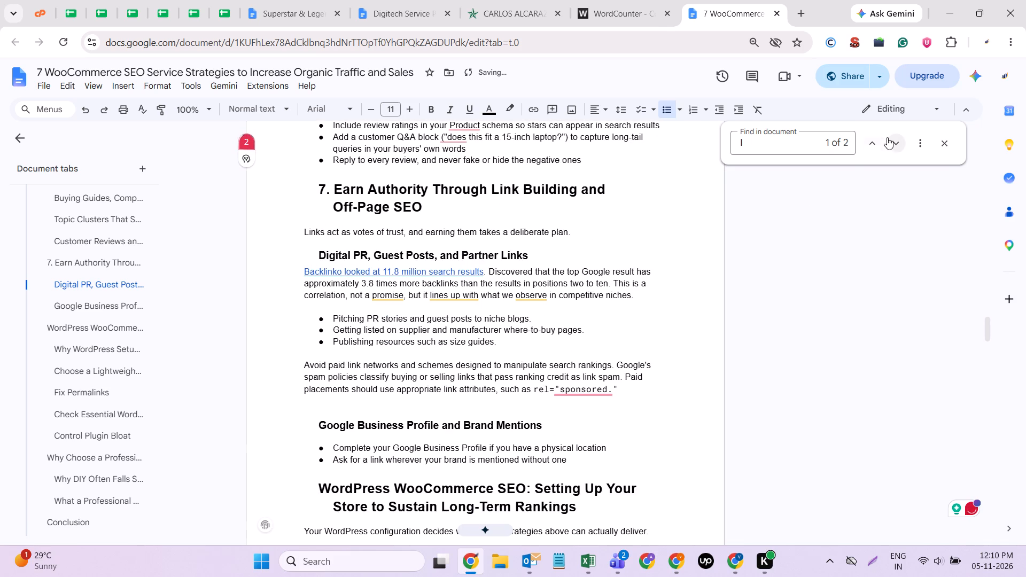
pyautogui.click(891, 144)
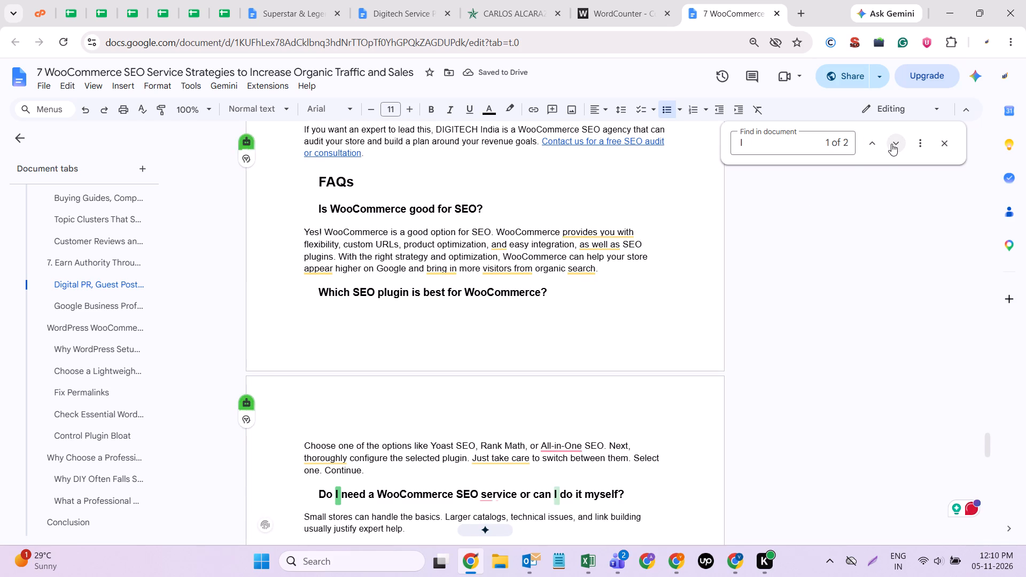
pyautogui.click(891, 144)
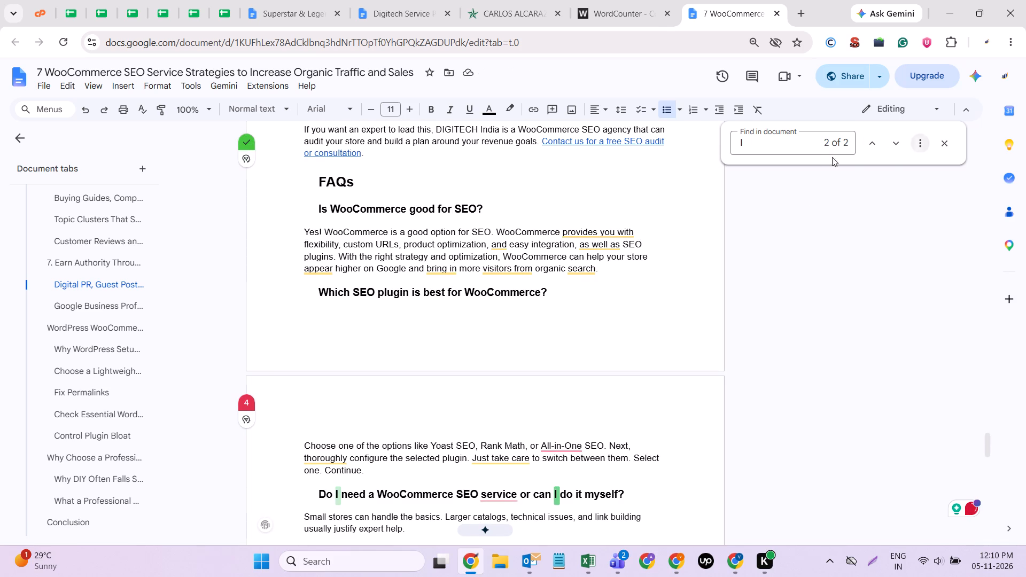
# Search the document for "I've", and return the search to standalone "I".
pyautogui.click(807, 149)
pyautogui.press('BackSpace')
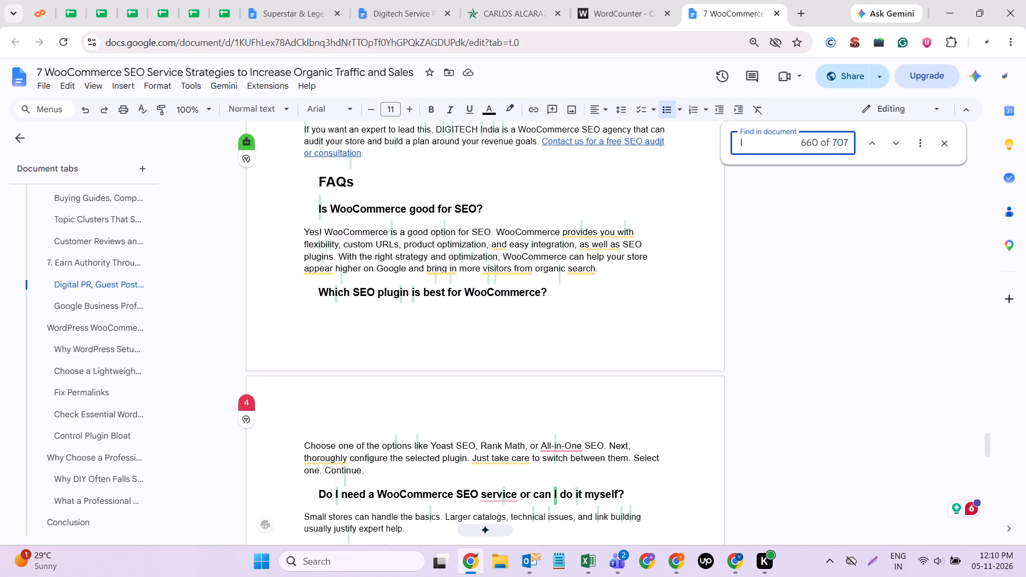
pyautogui.press("'")
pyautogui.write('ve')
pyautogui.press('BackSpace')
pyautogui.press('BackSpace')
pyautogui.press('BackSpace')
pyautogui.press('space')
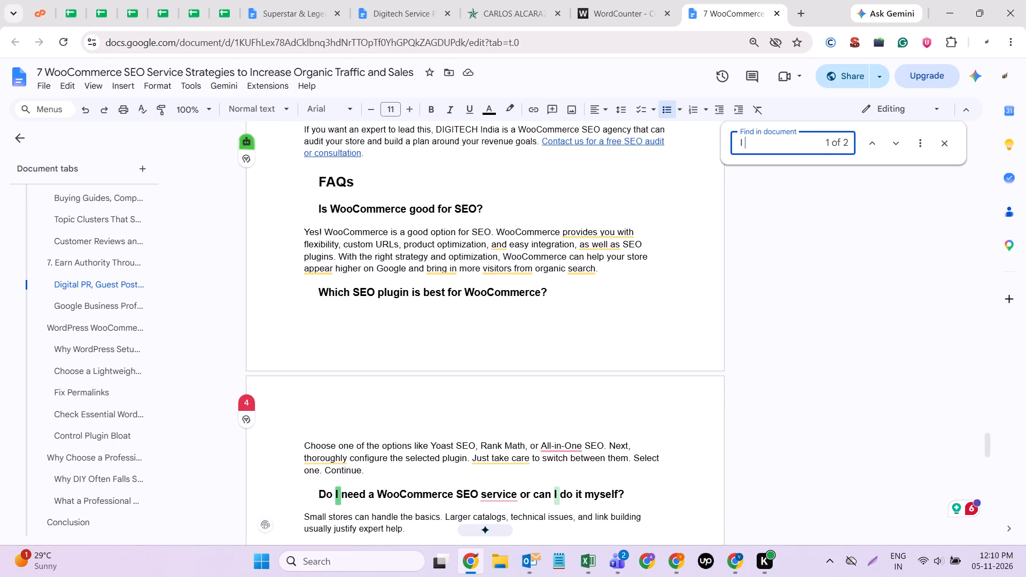
# Clear the document search term and return to the body text at the "Why DIY Often Falls Short" section.
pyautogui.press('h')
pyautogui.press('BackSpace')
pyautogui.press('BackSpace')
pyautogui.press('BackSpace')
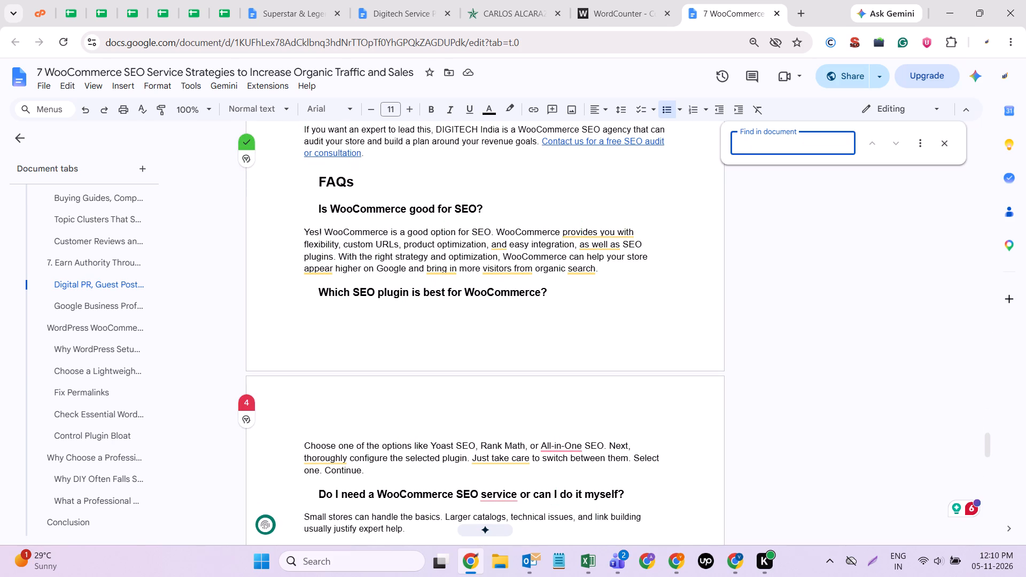
pyautogui.click(494, 227)
pyautogui.scroll(3, 495, 225)
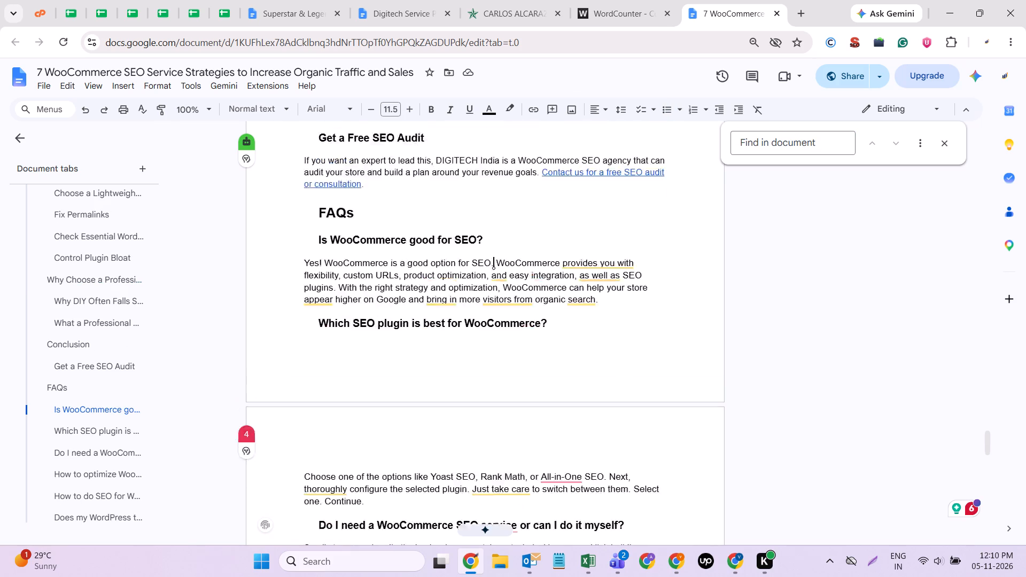
pyautogui.scroll(7, 495, 225)
pyautogui.click(462, 224)
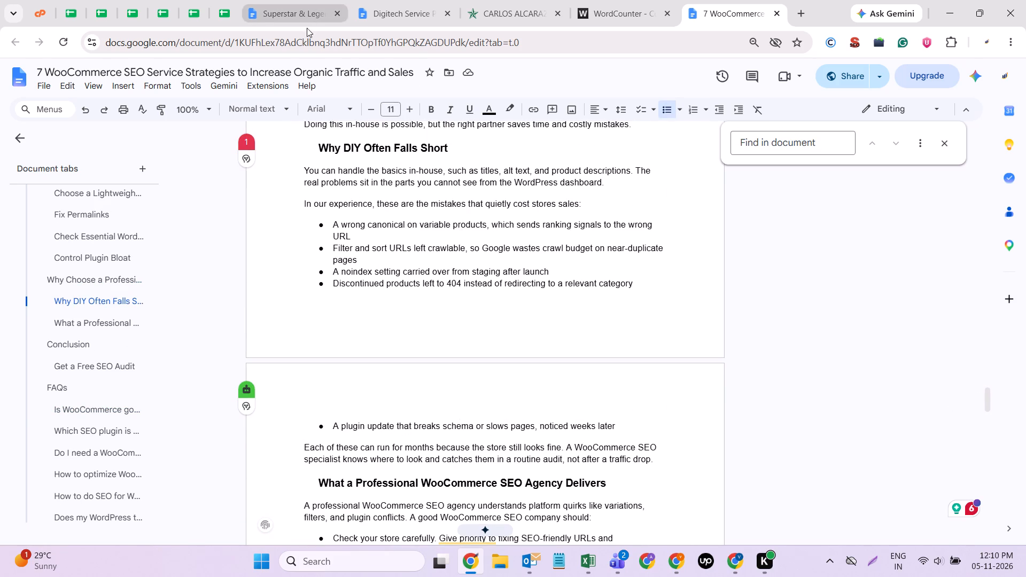
# Copy the full web address of the WooCommerce SEO blog document.
pyautogui.click(317, 44)
pyautogui.hotkey('ctrl', 'c')
pyautogui.hotkey('ctrl', 'c')
pyautogui.hotkey('ctrl', 'c')
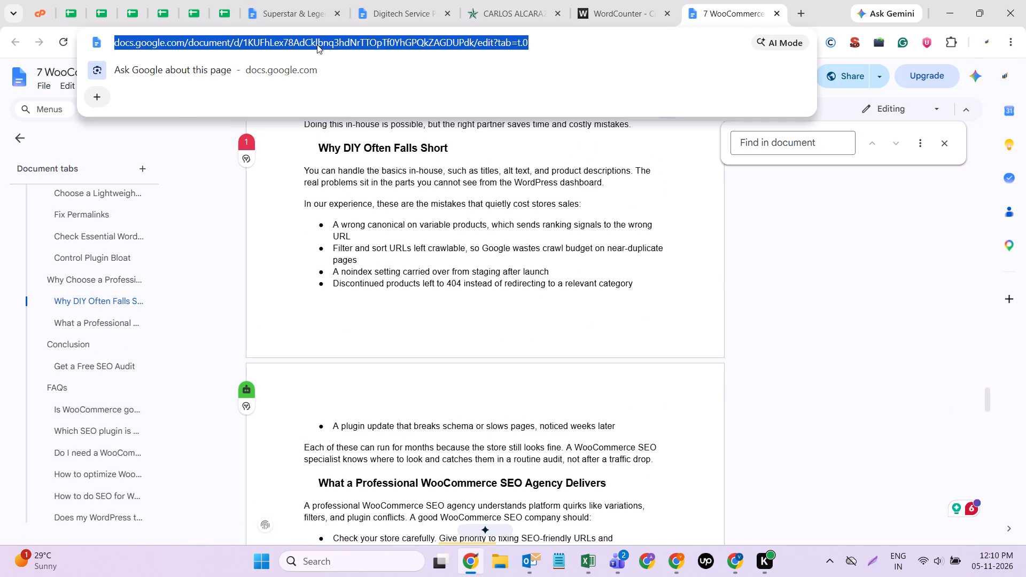
pyautogui.hotkey('ctrl', 'c')
pyautogui.hotkey('ctrl', 'c')
pyautogui.click(409, 228)
pyautogui.click(366, 42)
pyautogui.hotkey('ctrl', 'c')
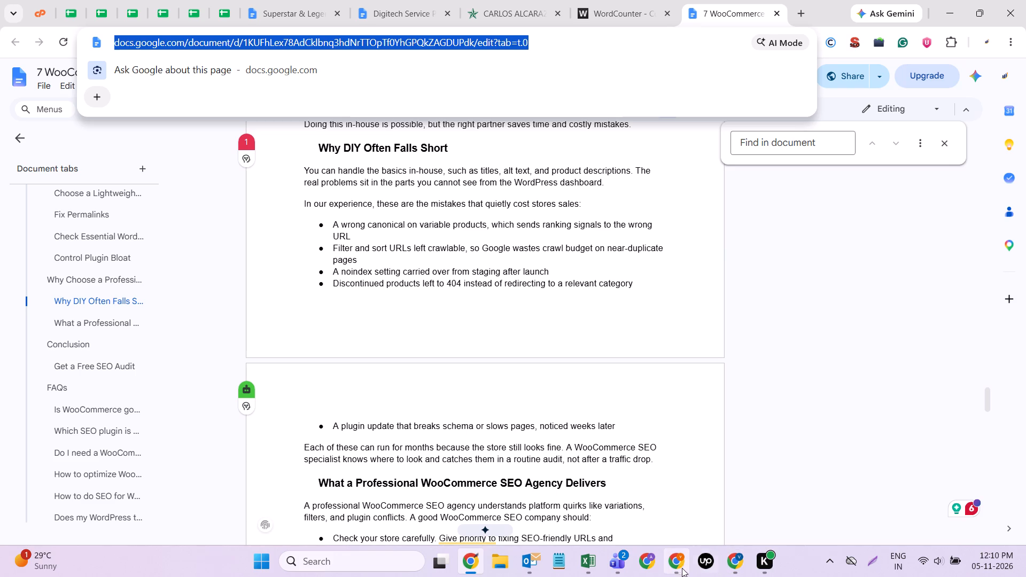